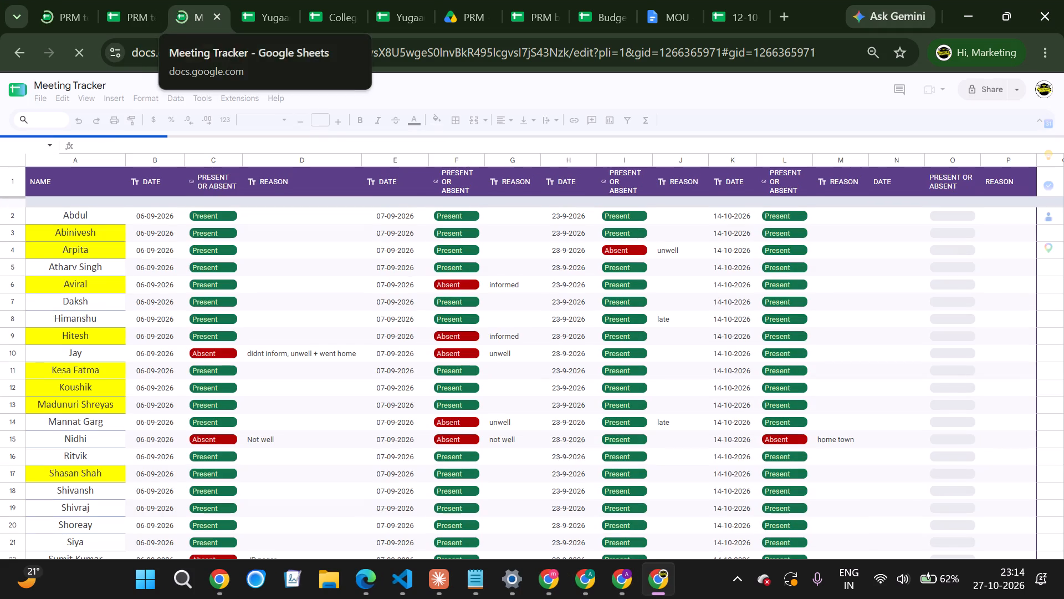
Enter the date 27-10-2026 in cells N2 and N3 of the empty DATE column on the Socials sheet.
scroll(293, 433, "down", 4)
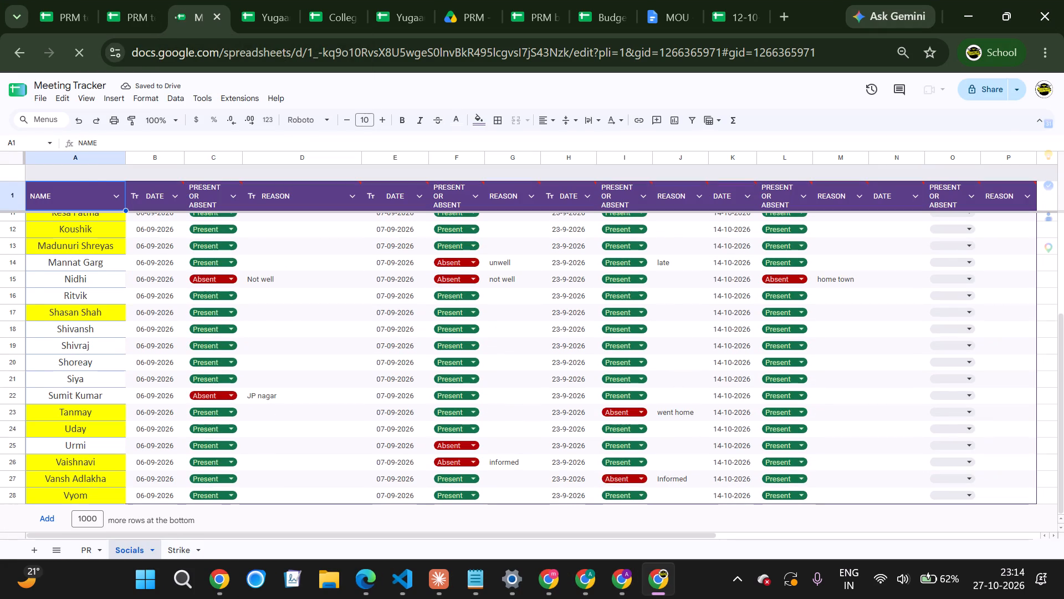
scroll(461, 312, "up", 6)
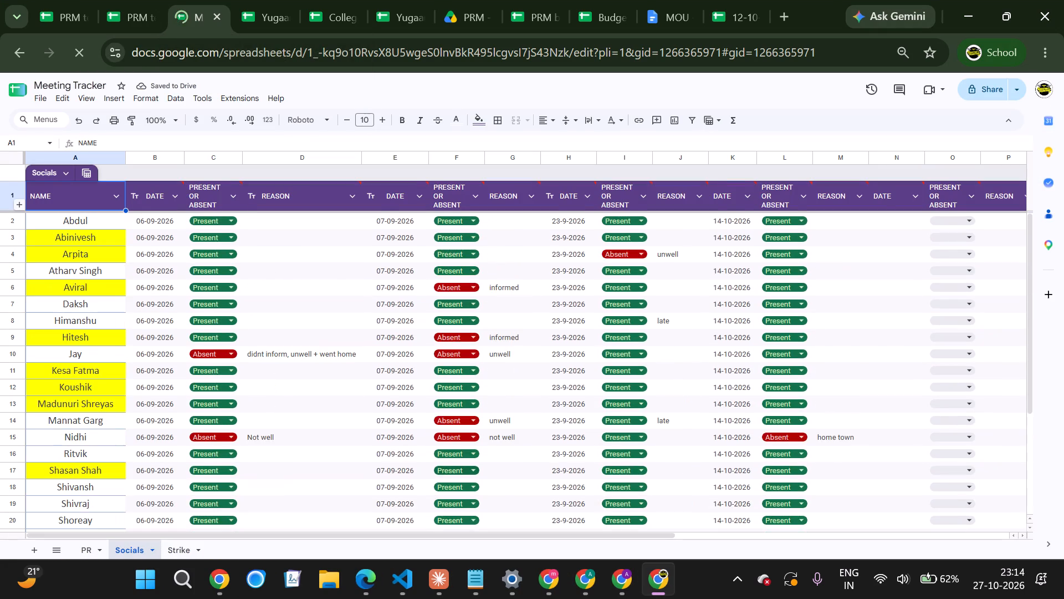
scroll(461, 312, "left", 2)
left_click(555, 222)
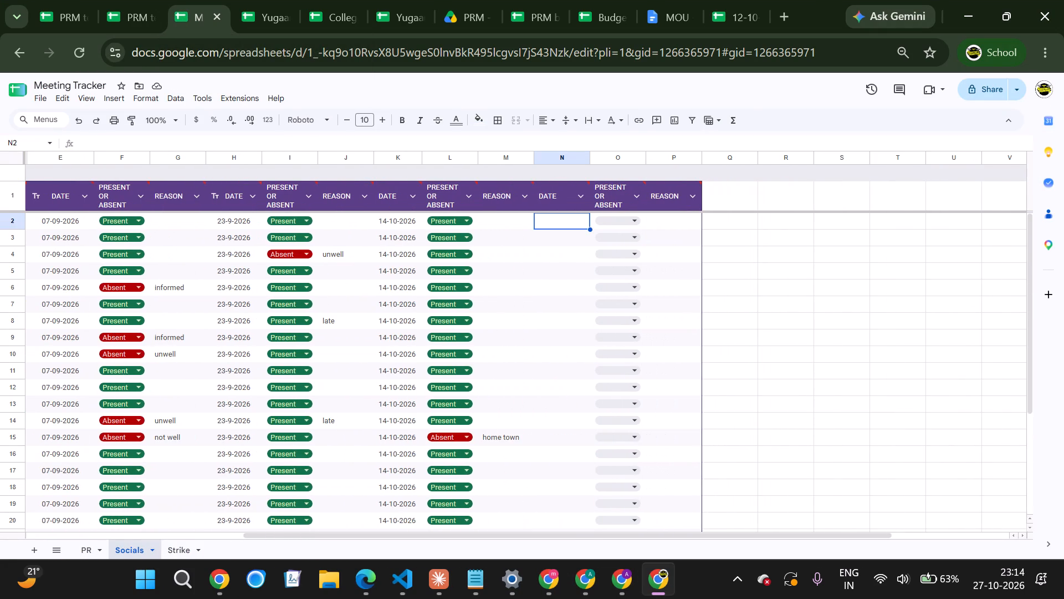
type("27-")
type("10-2026")
left_click(555, 238)
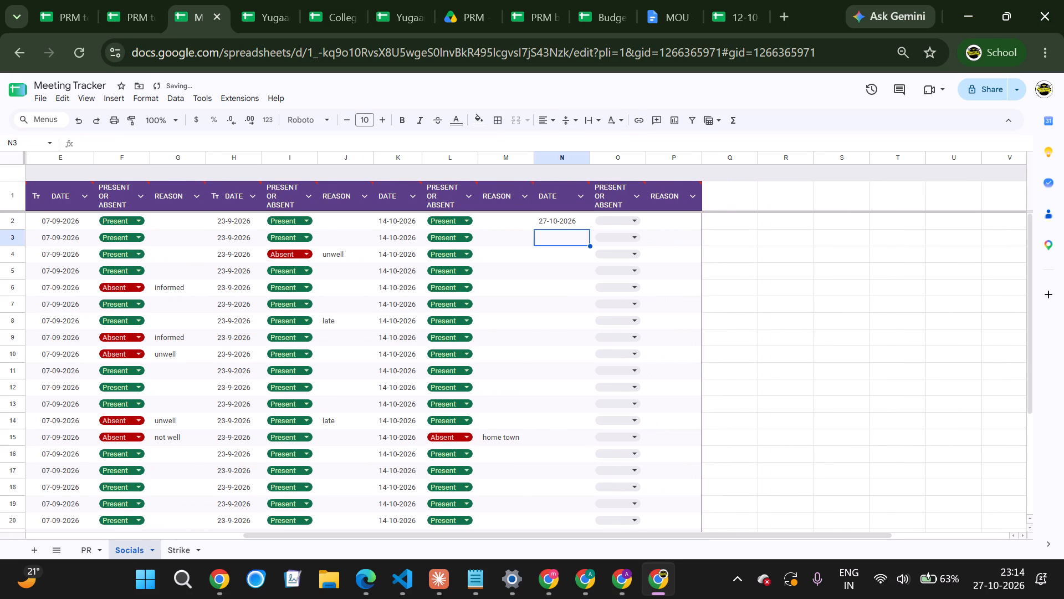
type("27-1")
type("01")
key("BackSpace")
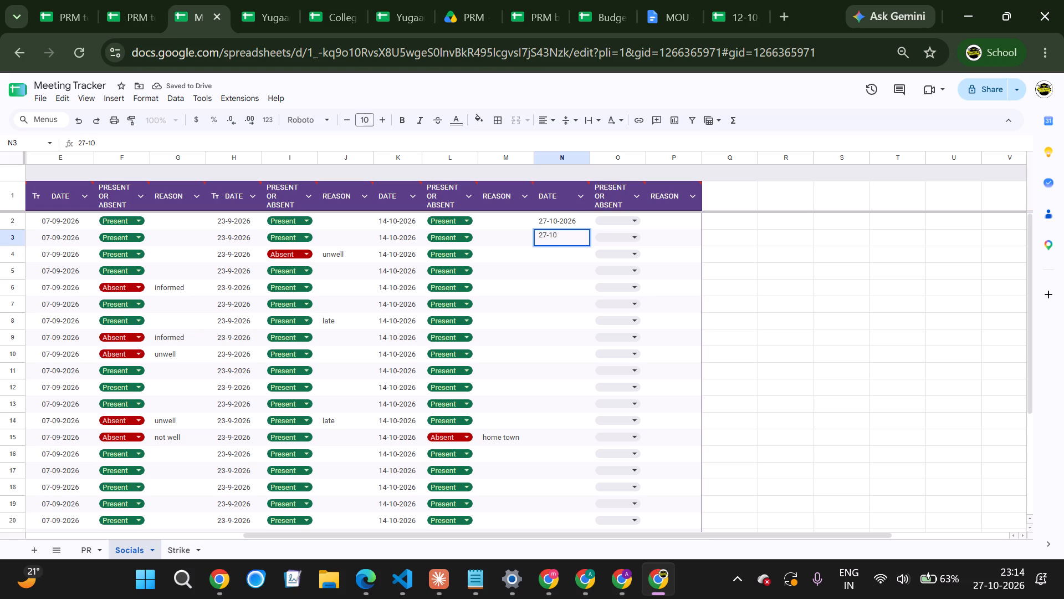
type("-2026")
Fill the 27-10-2026 date from N2:N3 down column N to the last member row, row 28.
left_click(554, 216)
left_click_drag(554, 216, 560, 240)
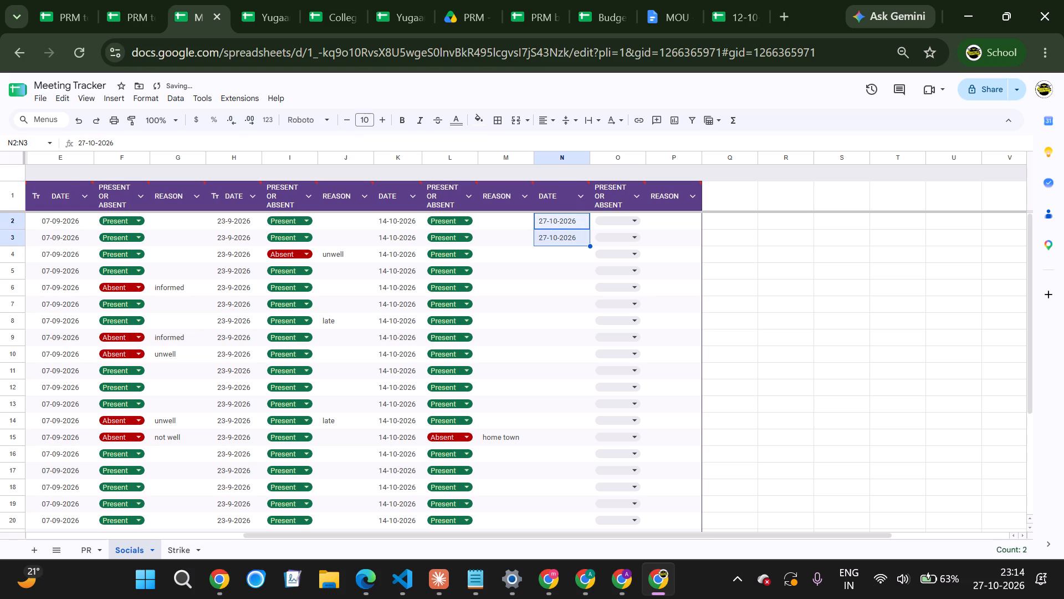
left_click_drag(590, 246, 586, 586)
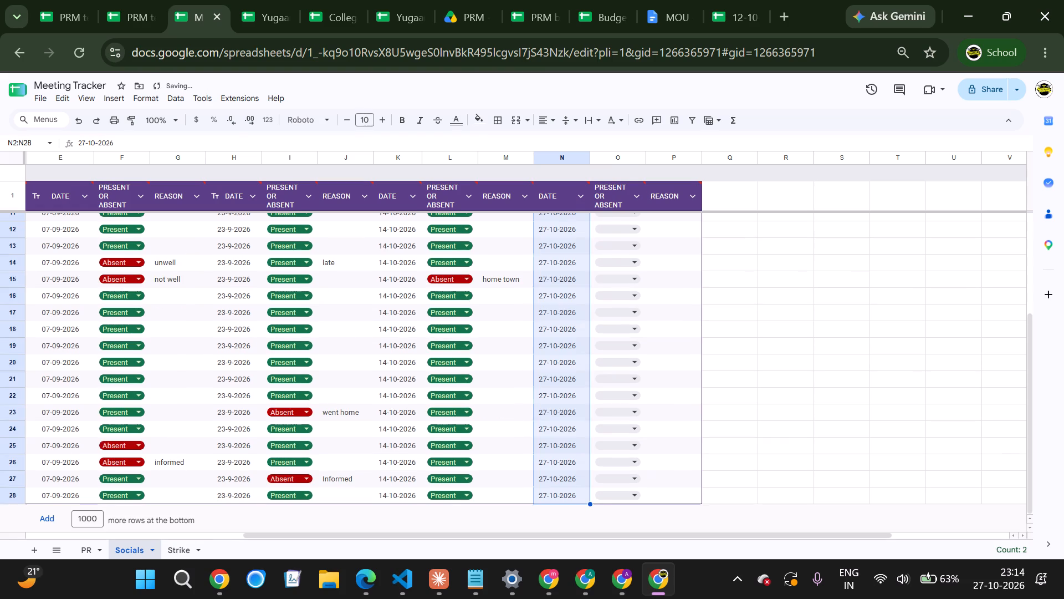
scroll(774, 363, "down", 3)
scroll(774, 363, "up", 7)
left_click(742, 359)
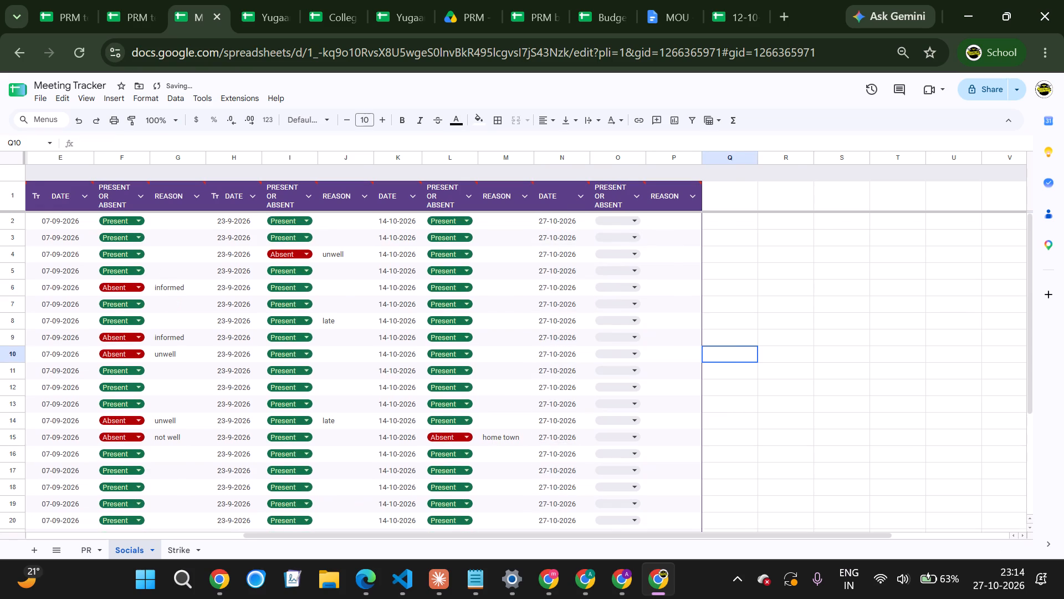
Narrow columns C through G, covering the older 06-09-2026 and 07-09-2026 meeting entries.
scroll(742, 359, "right", 5)
scroll(742, 359, "up", 4)
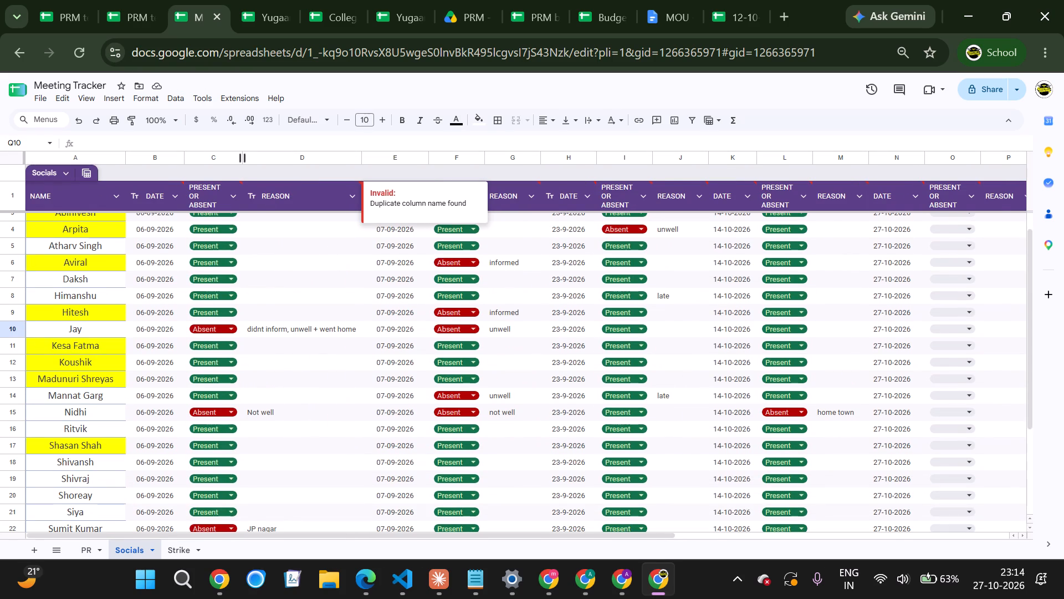
left_click_drag(242, 160, 217, 165)
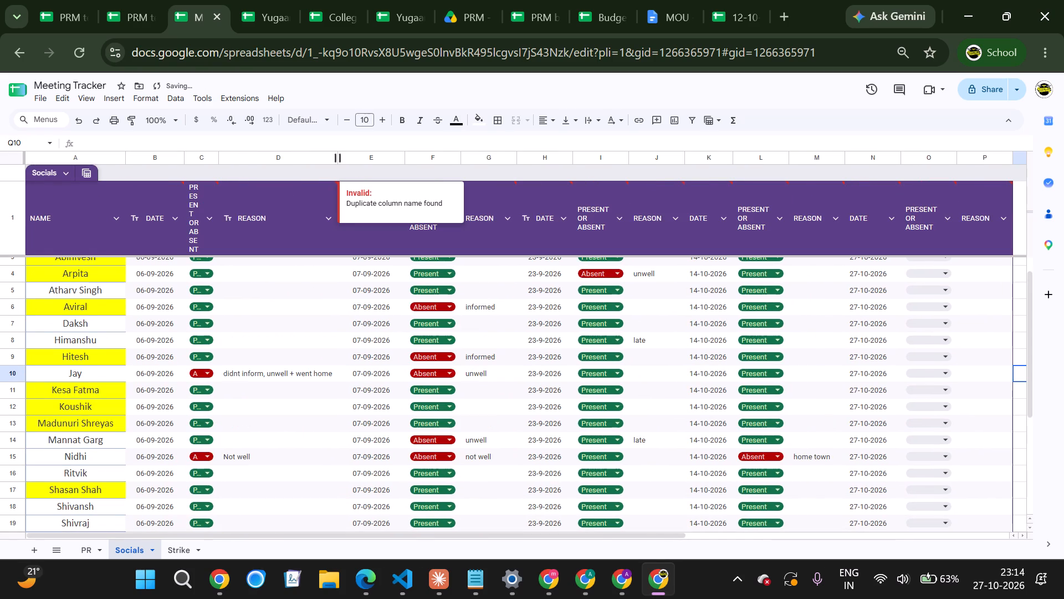
left_click_drag(336, 161, 246, 170)
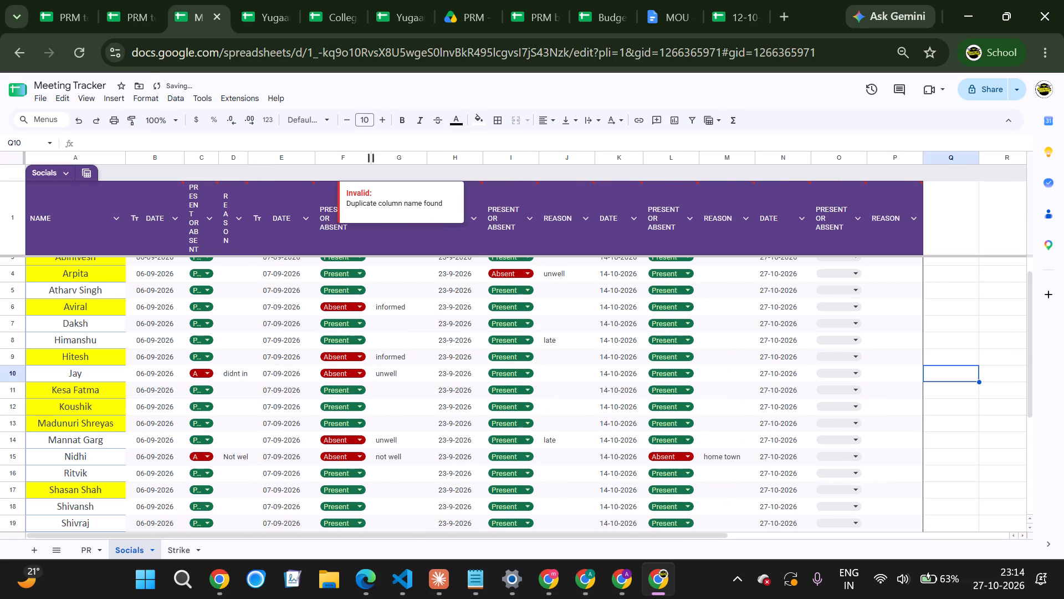
left_click_drag(313, 158, 285, 160)
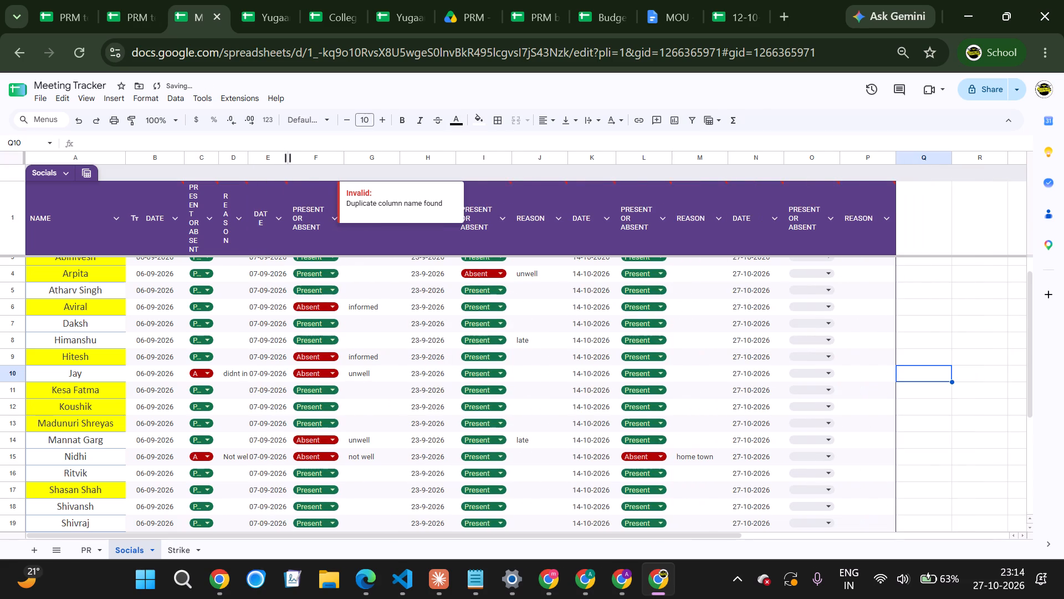
left_click_drag(343, 159, 308, 159)
left_click_drag(367, 160, 321, 164)
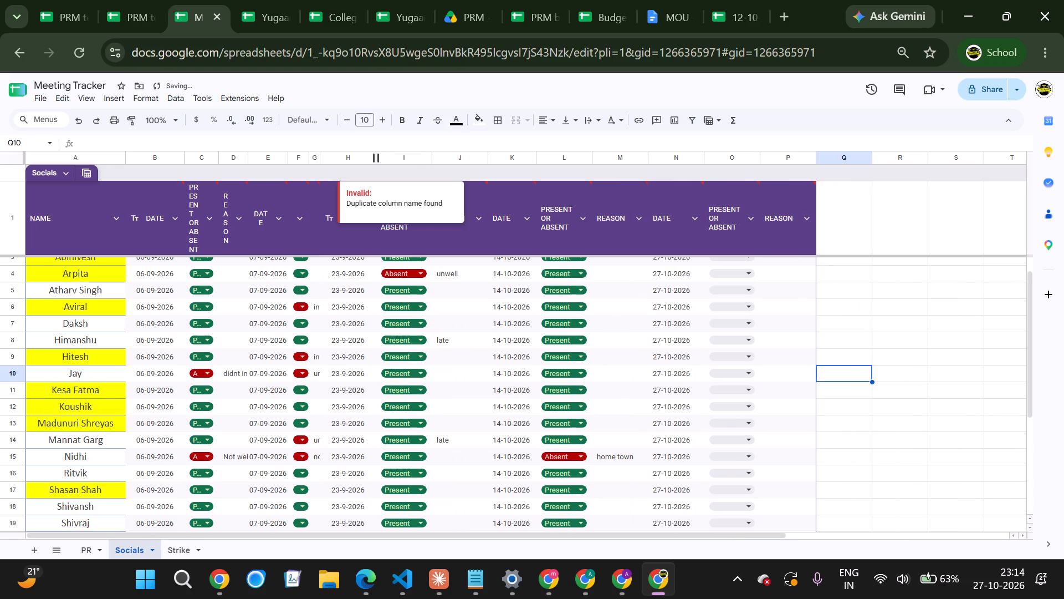
Narrow columns H through L, covering the 23-9-2026 entries and the 14-10-2026 date and attendance columns.
left_click_drag(374, 159, 339, 161)
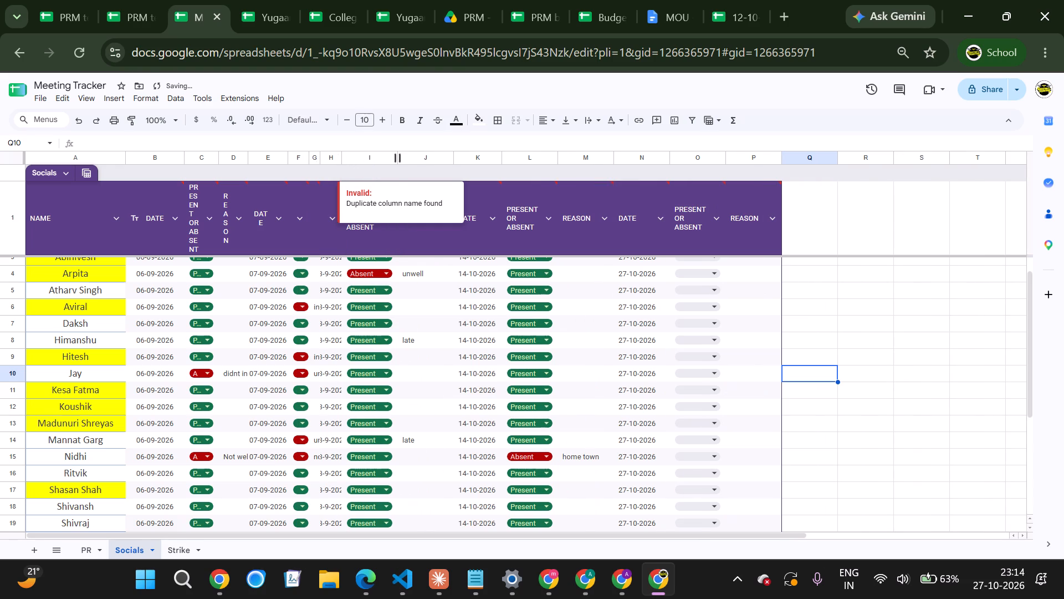
left_click_drag(396, 159, 364, 161)
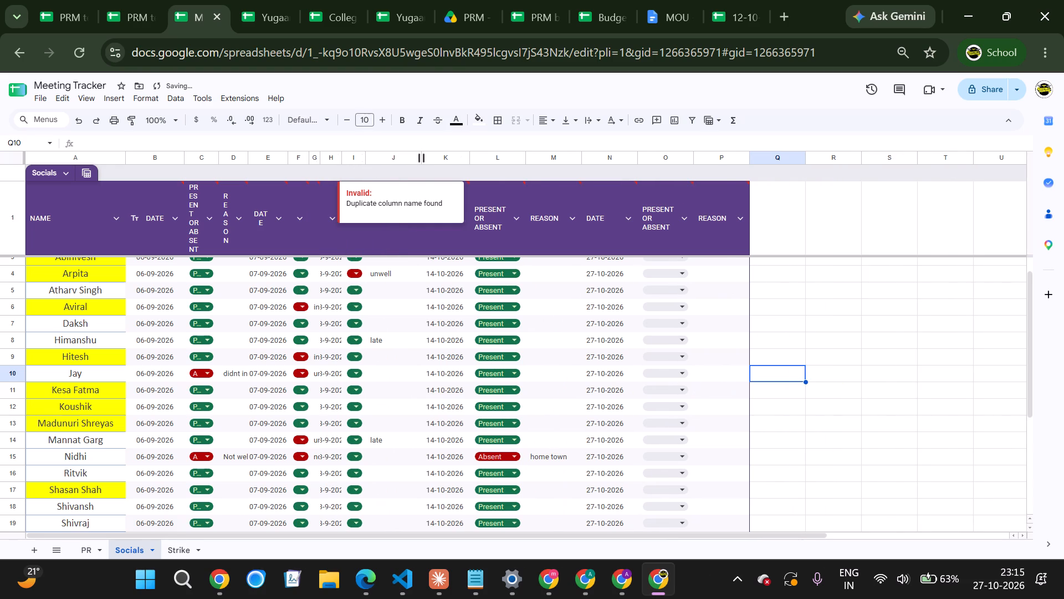
left_click_drag(419, 159, 382, 162)
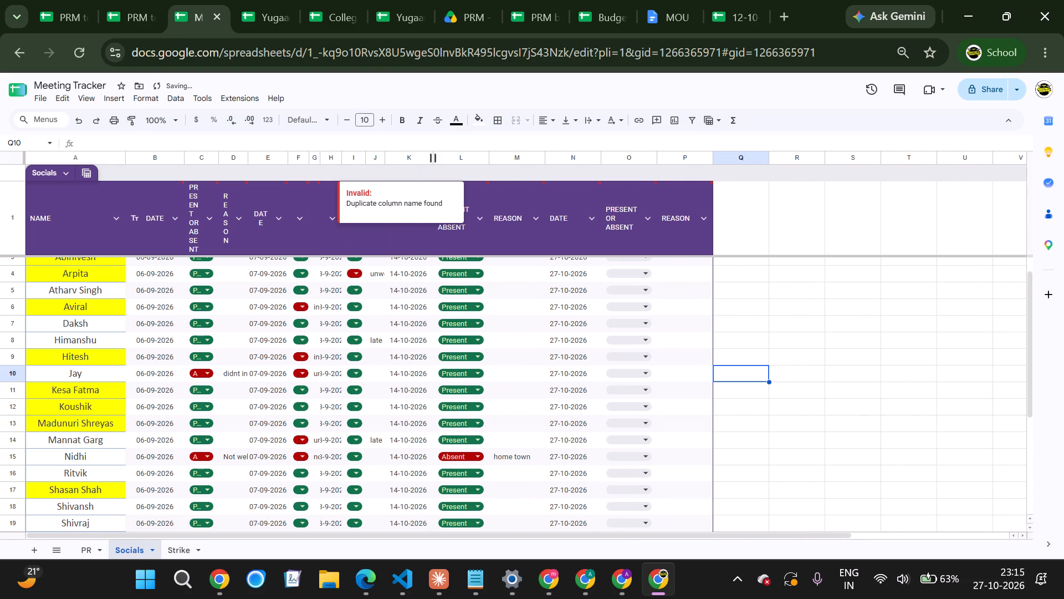
left_click_drag(431, 161, 397, 162)
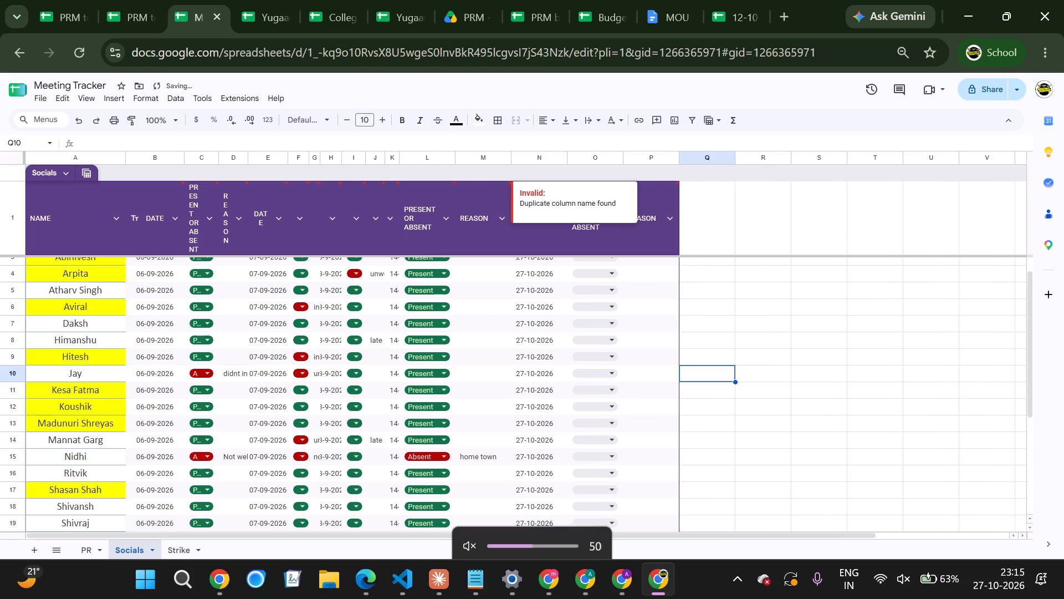
left_click(454, 163)
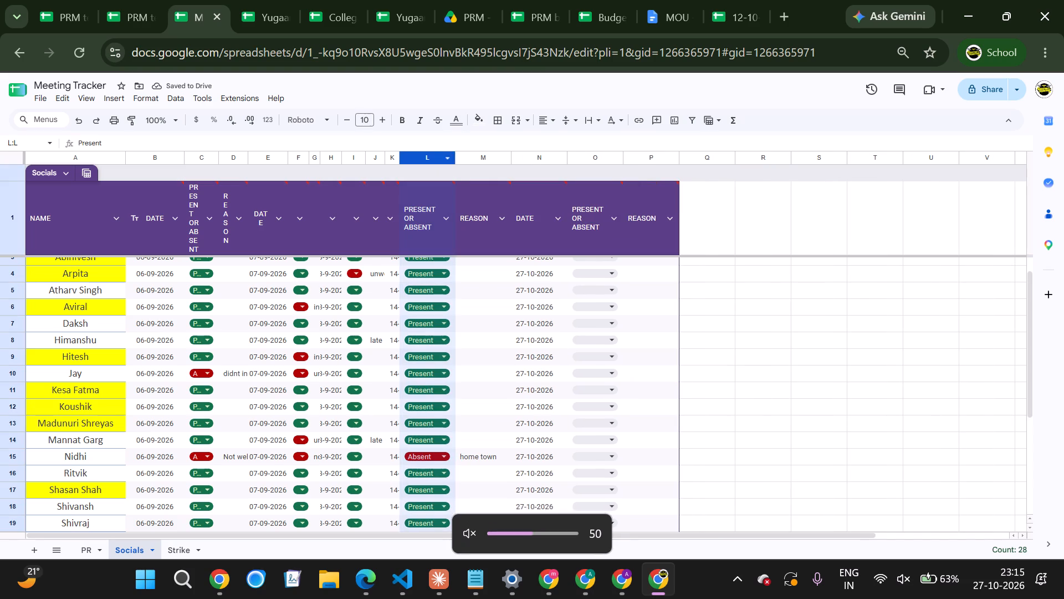
left_click(755, 241)
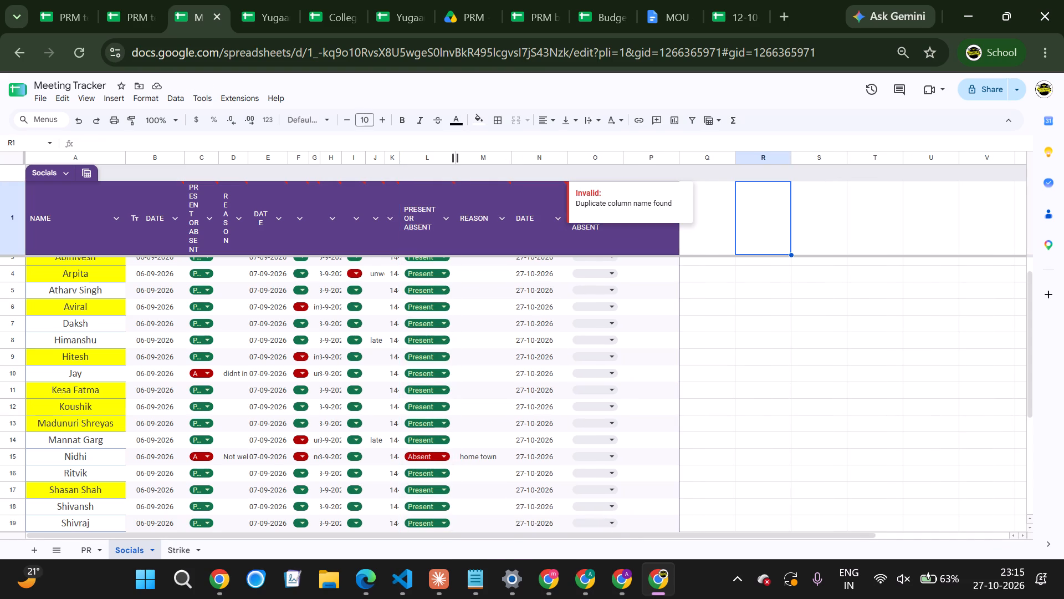
left_click_drag(453, 160, 413, 165)
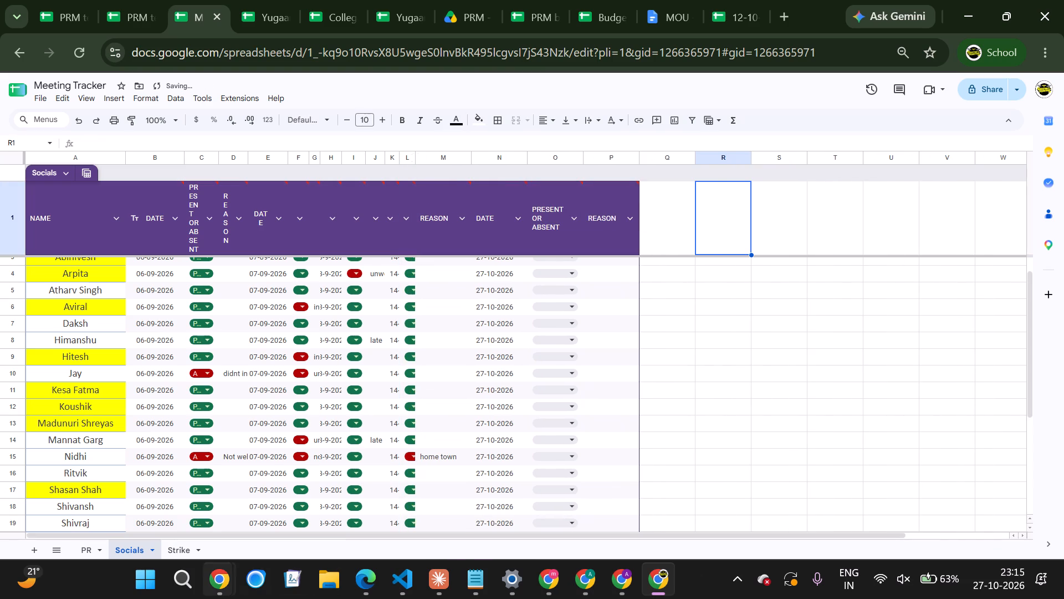
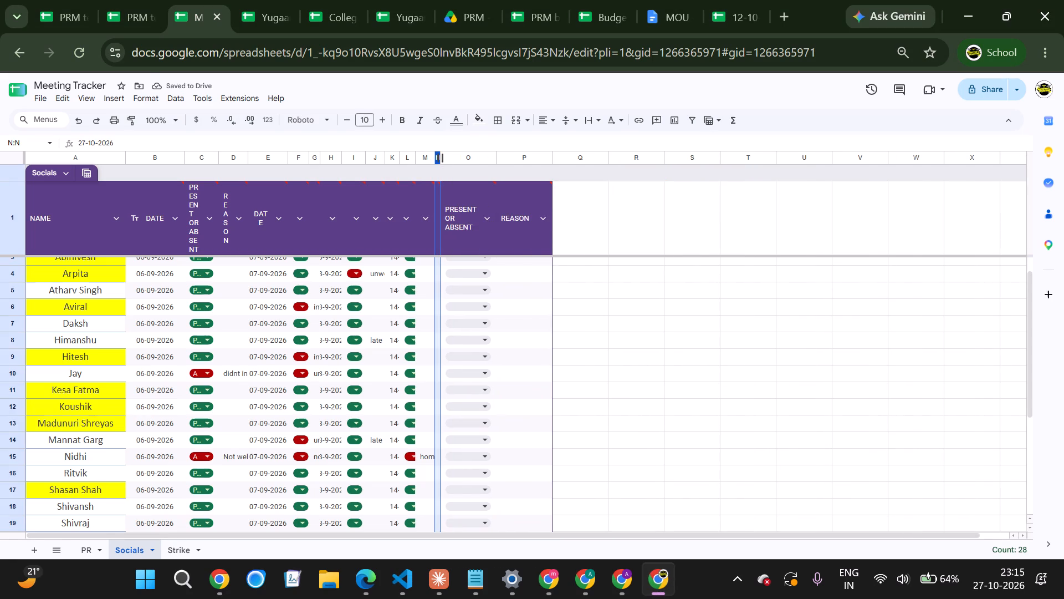
Undo the narrowing of the 27-10-2026 DATE column N on the Socials sheet.
double_click(439, 160)
key("ctrl+z")
scroll(561, 285, "up", 9)
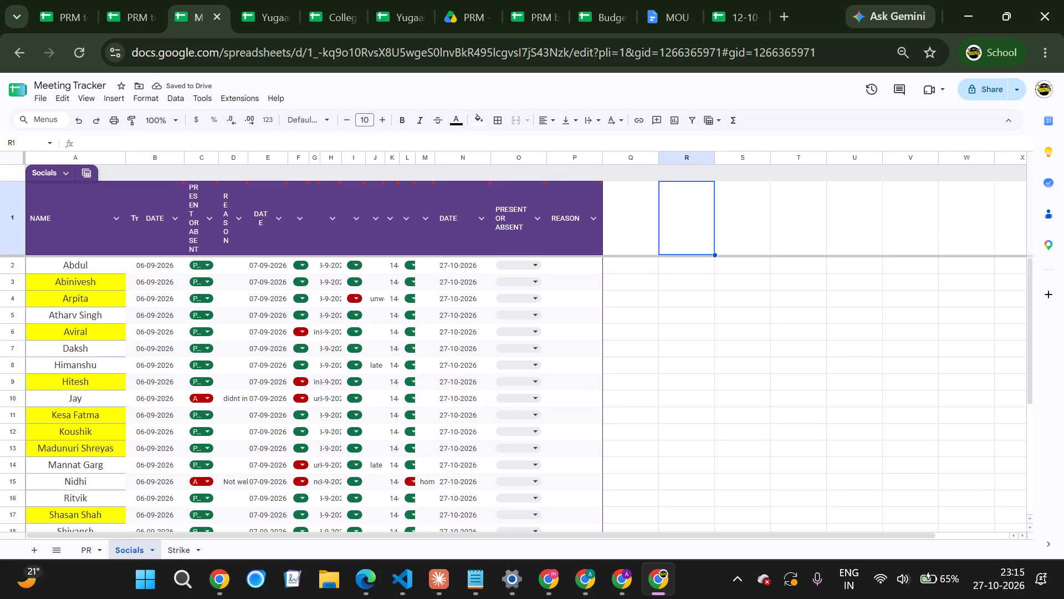
Move the 27-10-2026 dates from N2:N28 on the Socials sheet to the empty DATE column on the PR sheet, starting at Q2.
left_click(76, 554)
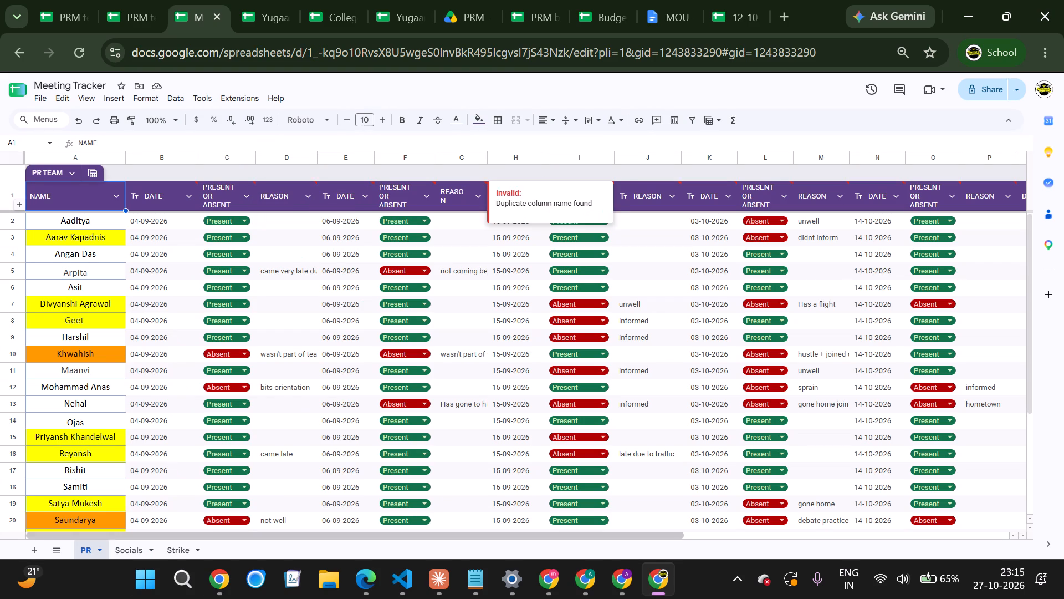
left_click(125, 553)
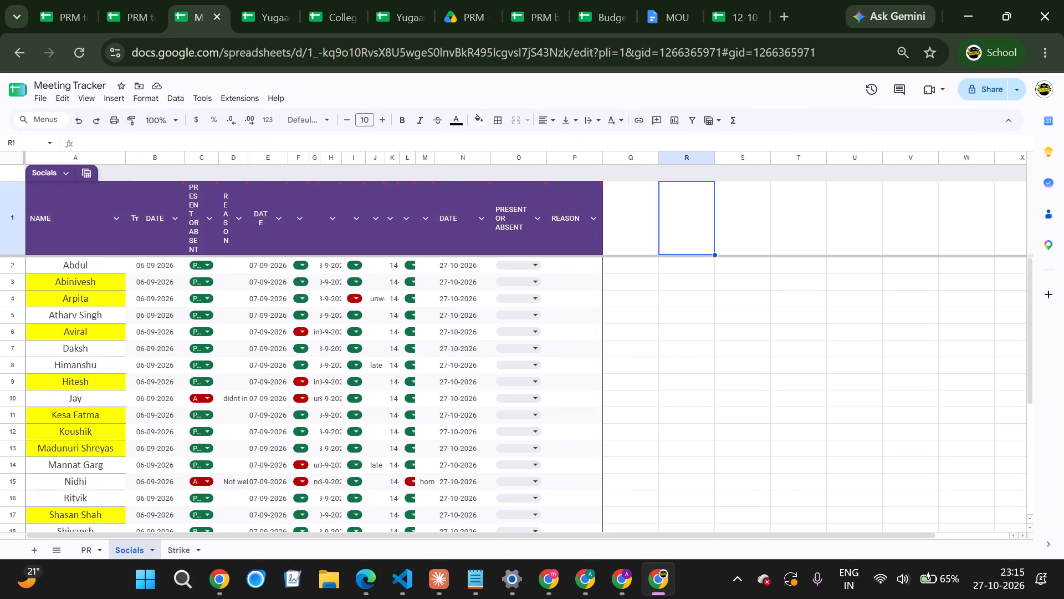
left_click_drag(447, 263, 474, 598)
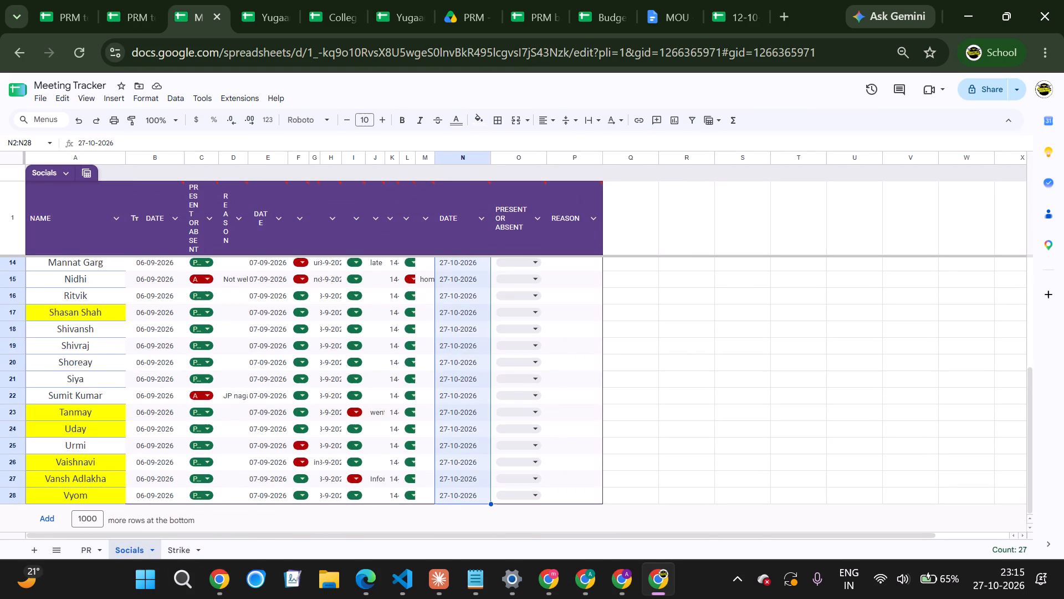
key("ctrl+x")
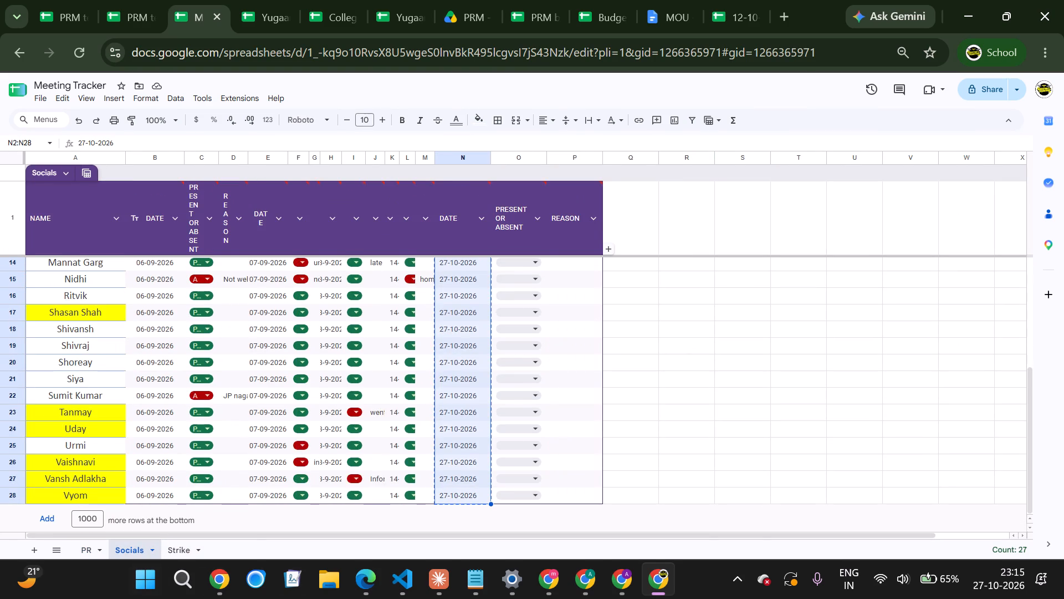
left_click(80, 545)
scroll(682, 349, "left", 5)
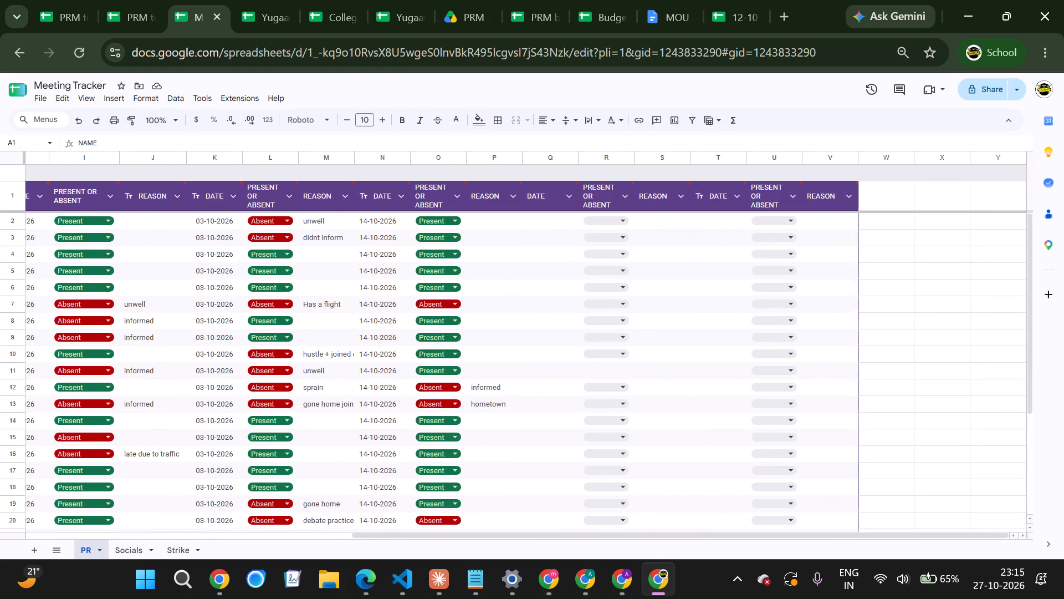
left_click(528, 222)
key("ctrl+v")
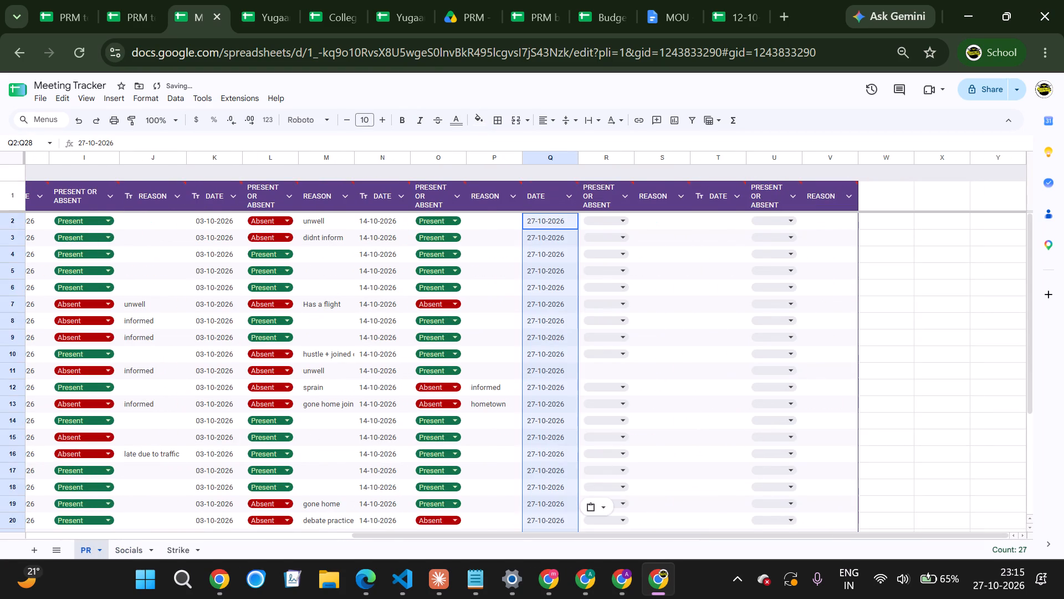
scroll(456, 362, "down", 7)
scroll(456, 362, "right", 6)
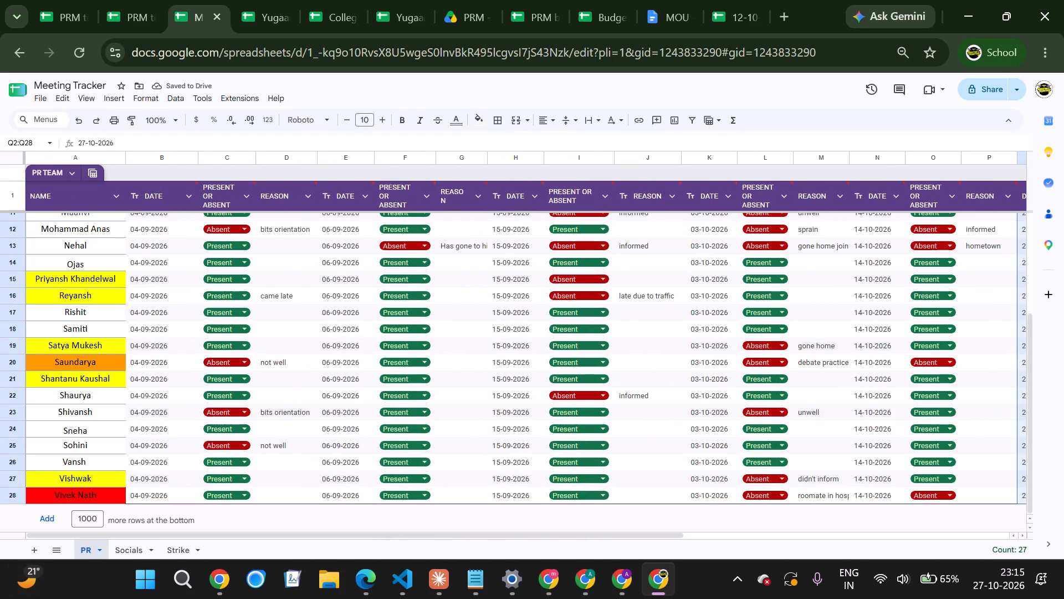
left_click(118, 554)
left_click(765, 374)
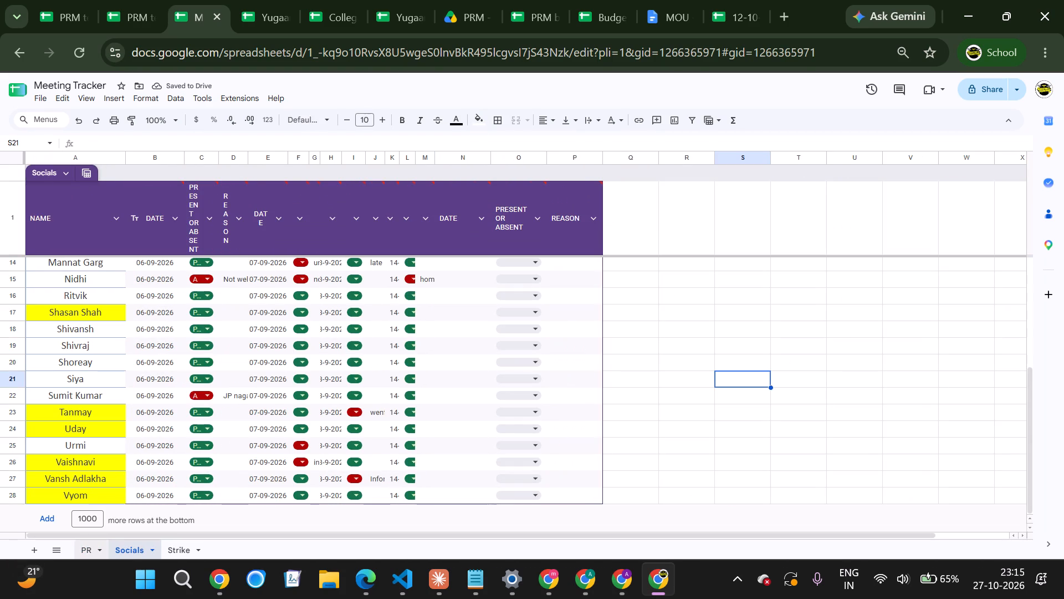
On the PR sheet, narrow columns B through G, covering the 04-09-2026 and 06-09-2026 meeting entries.
left_click(82, 558)
scroll(292, 379, "up", 7)
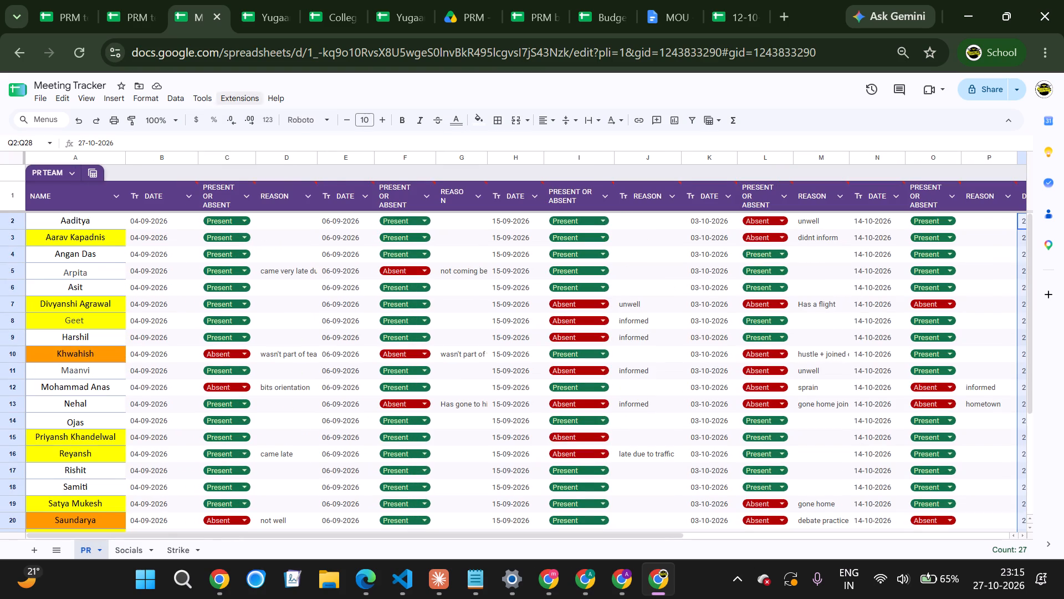
left_click_drag(197, 156, 141, 159)
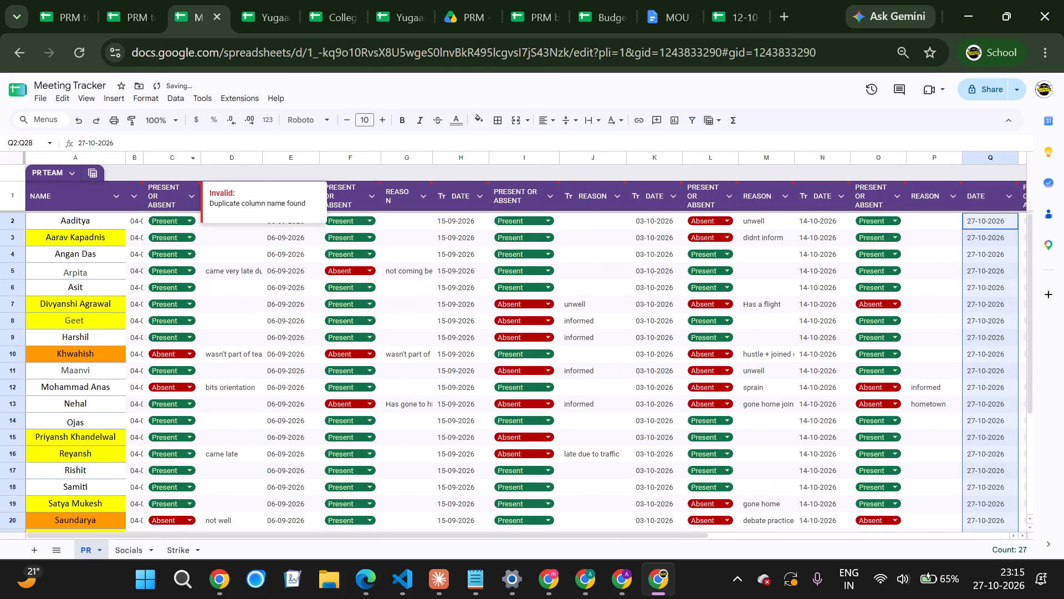
left_click_drag(201, 162, 159, 161)
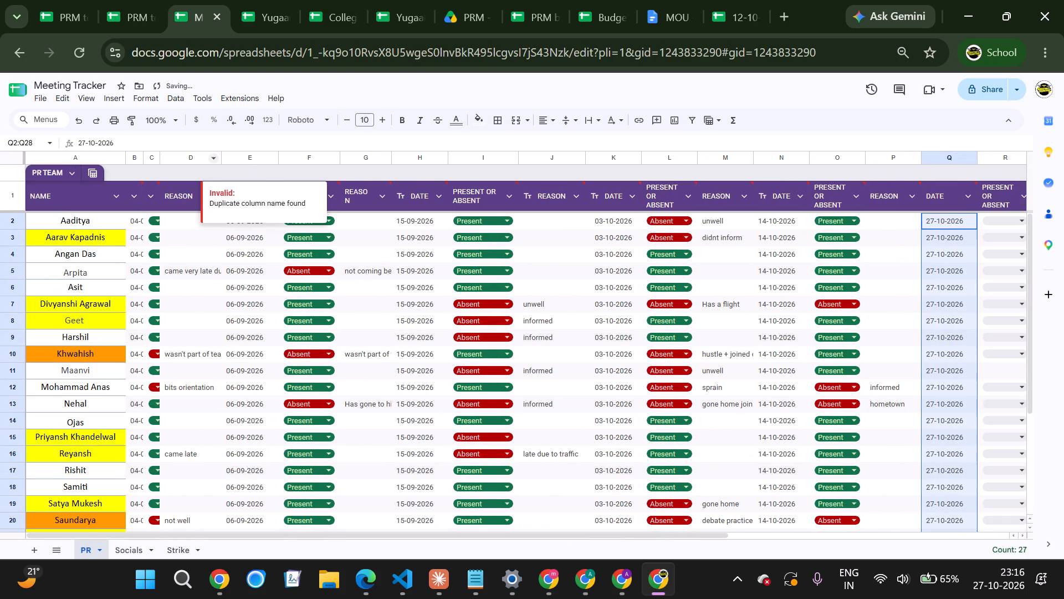
left_click_drag(221, 161, 180, 166)
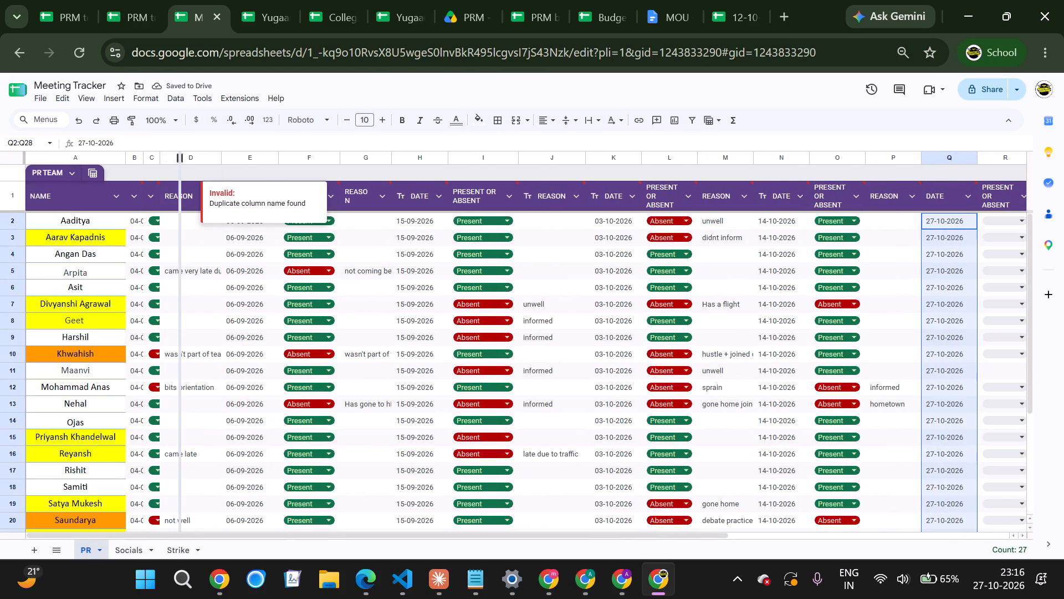
left_click_drag(180, 166, 177, 165)
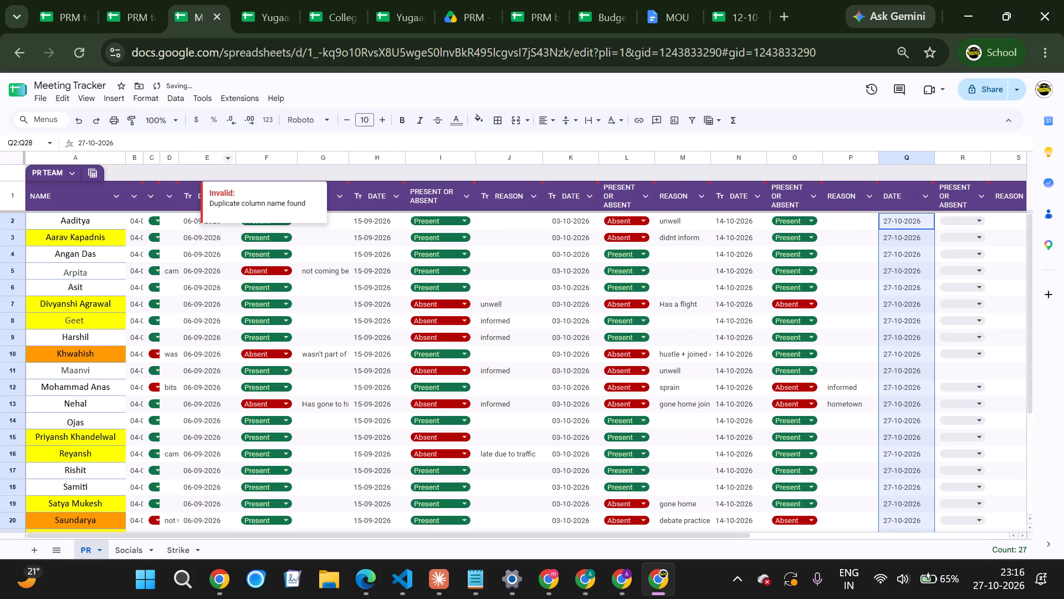
left_click_drag(237, 160, 199, 159)
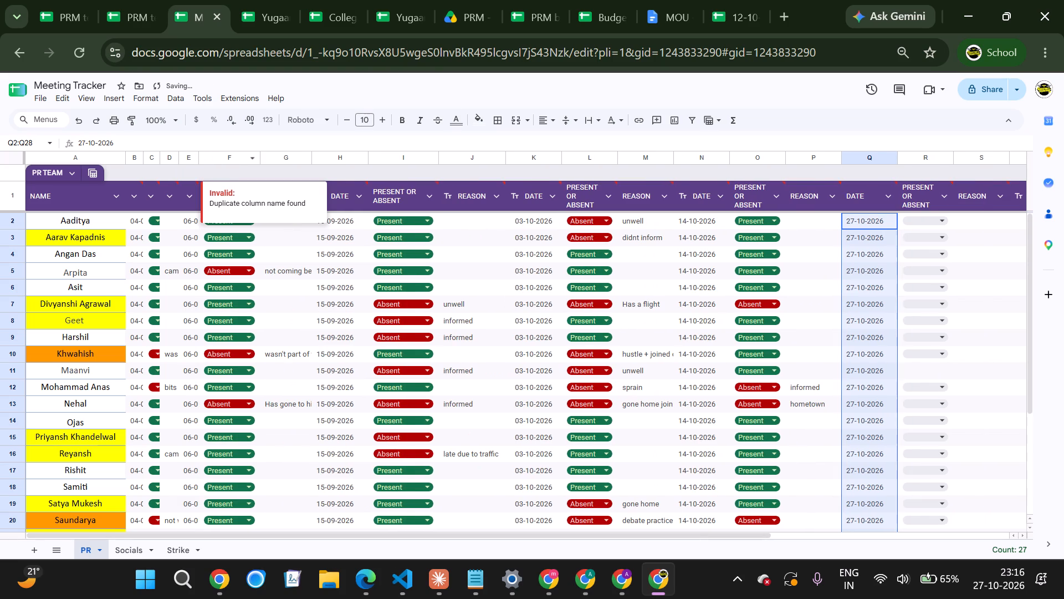
left_click_drag(257, 157, 221, 156)
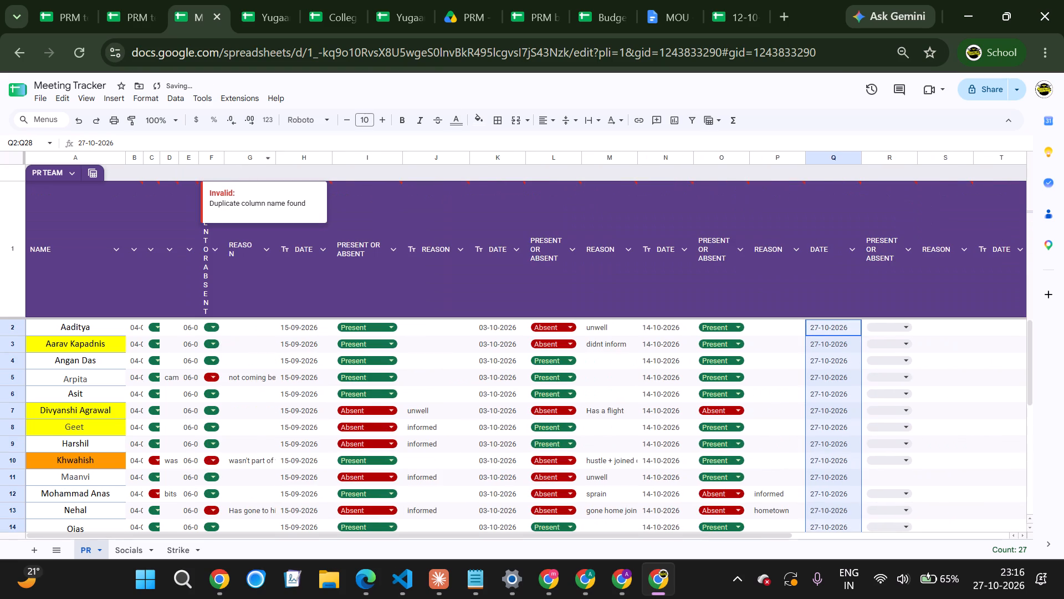
left_click_drag(275, 159, 262, 160)
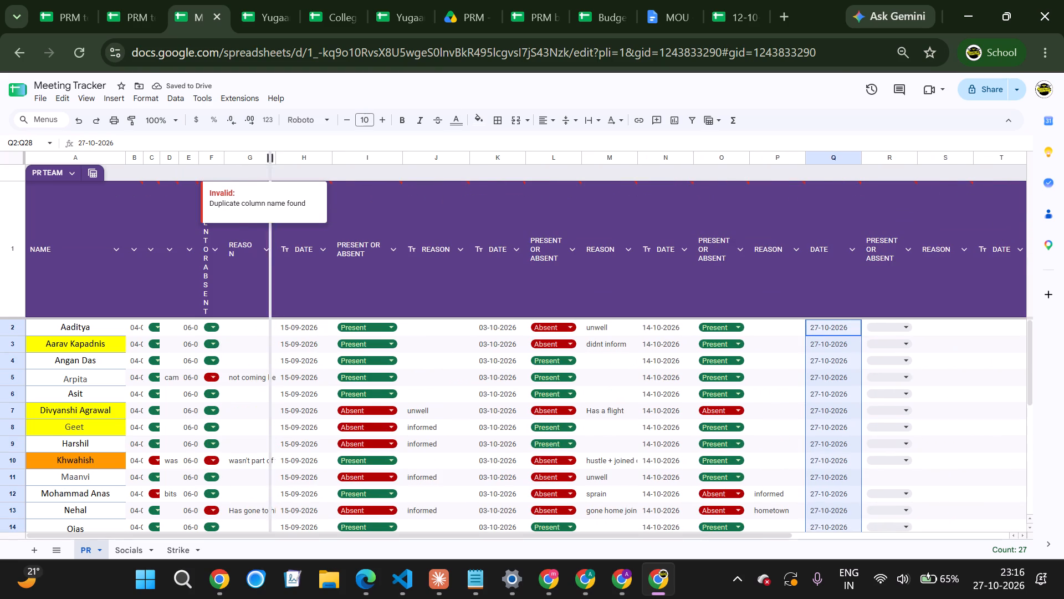
left_click_drag(262, 160, 244, 162)
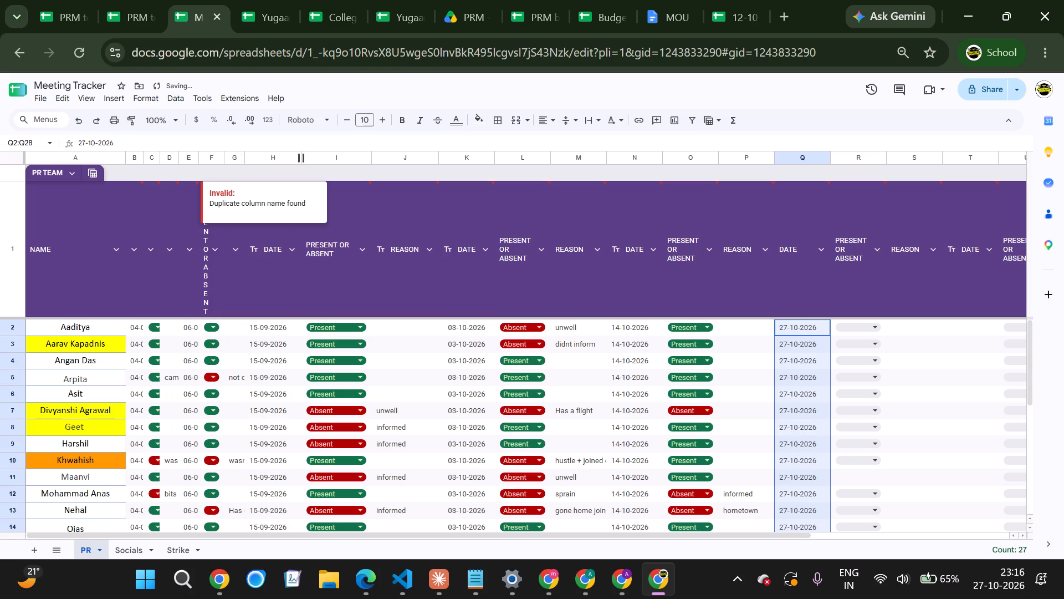
Narrow columns H through L, covering the 15-09-2026 entries and the 03-10-2026 date and attendance, and tighten column G further.
left_click_drag(302, 161, 270, 166)
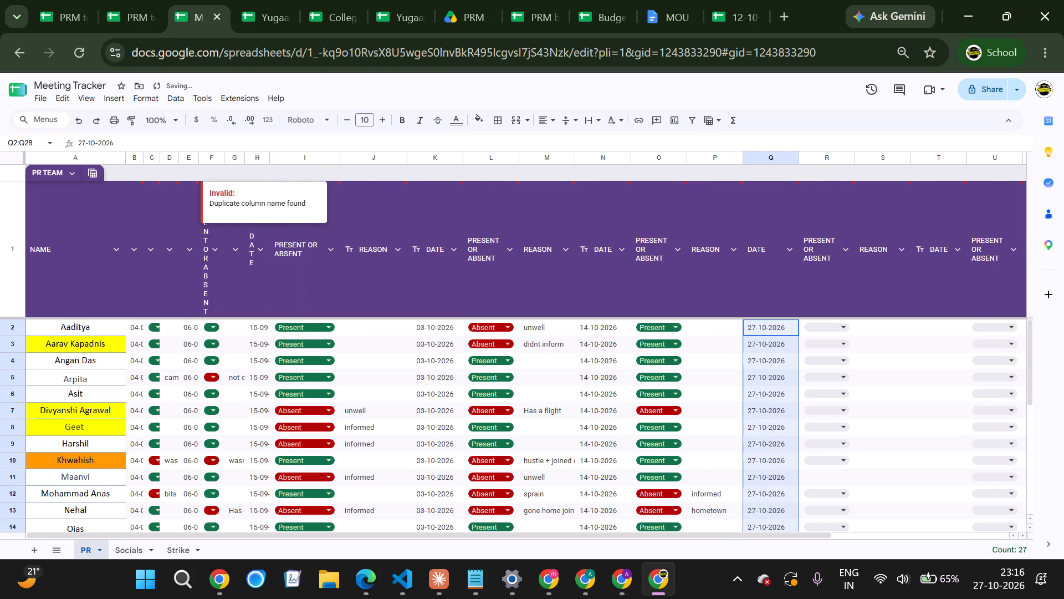
left_click_drag(245, 158, 232, 162)
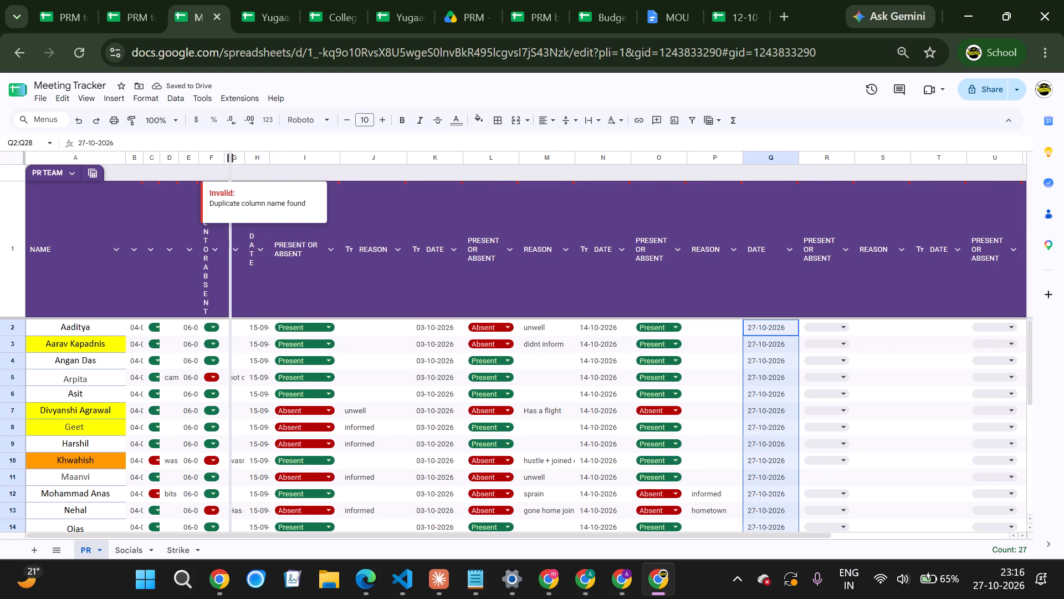
left_click_drag(232, 162, 234, 163)
left_click_drag(22, 318, 21, 227)
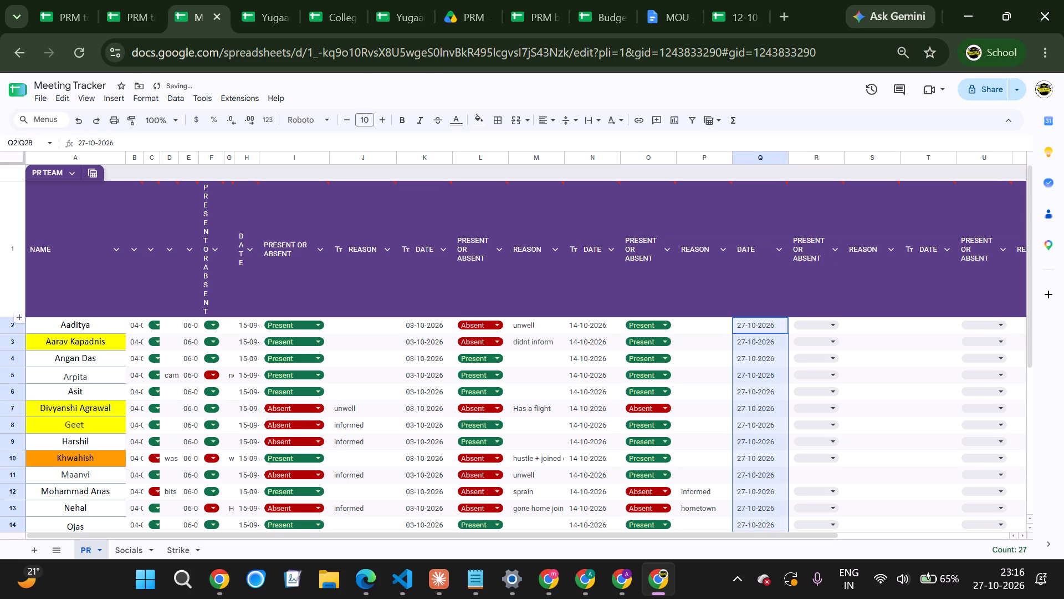
left_click_drag(328, 158, 293, 173)
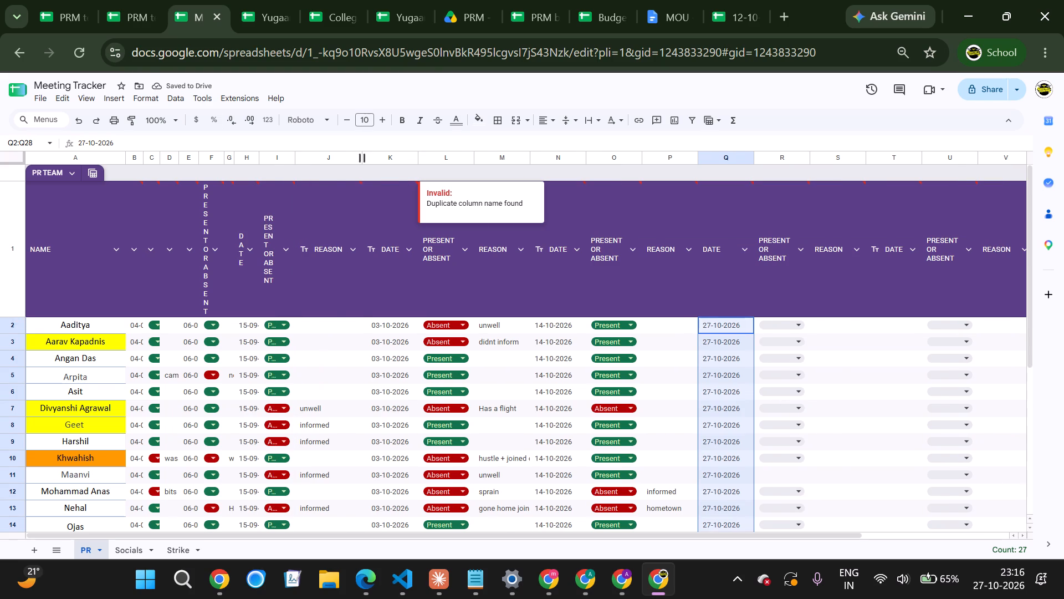
left_click_drag(363, 161, 331, 161)
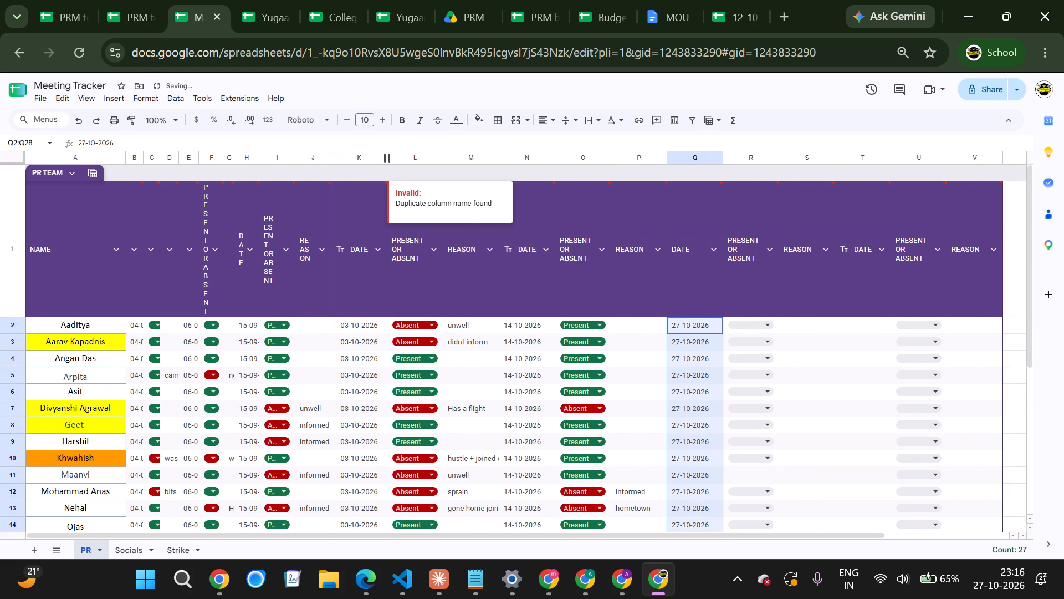
left_click_drag(387, 157, 365, 159)
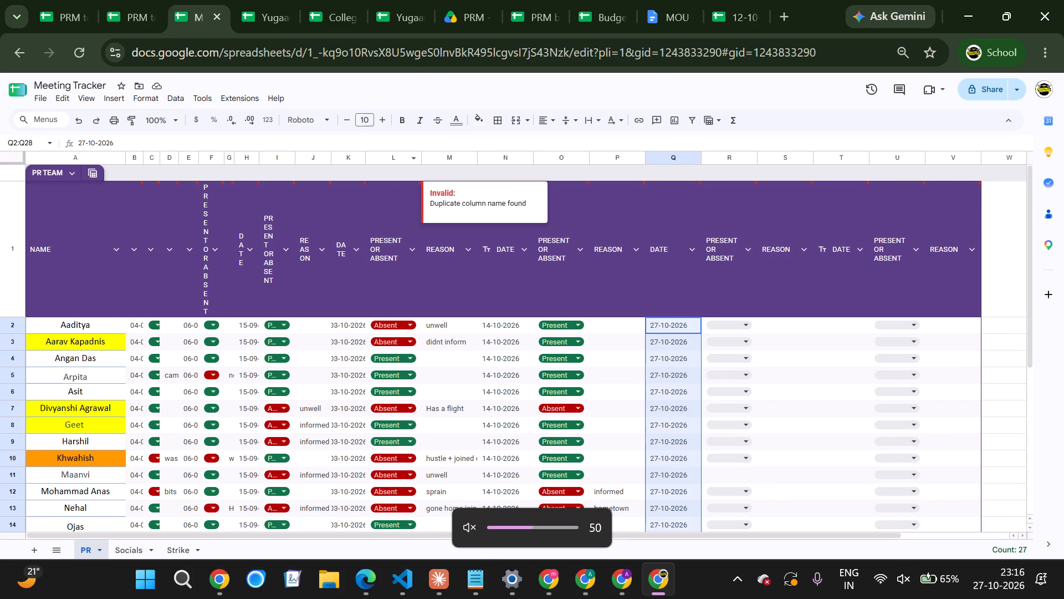
left_click_drag(421, 160, 378, 166)
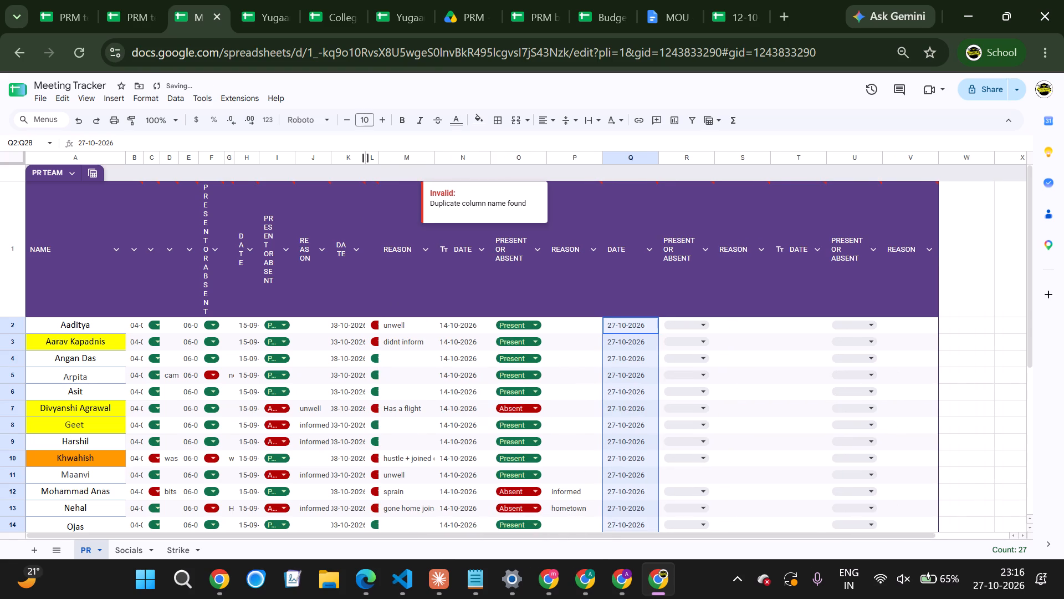
left_click_drag(365, 160, 313, 175)
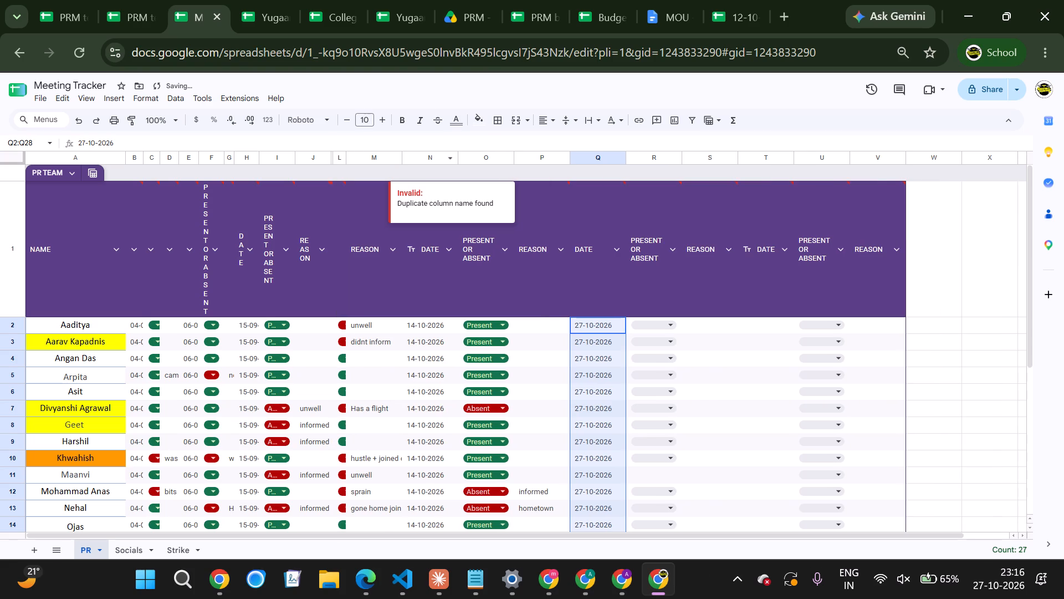
scroll(560, 260, "down", 3)
left_click(782, 319)
scroll(782, 319, "up", 6)
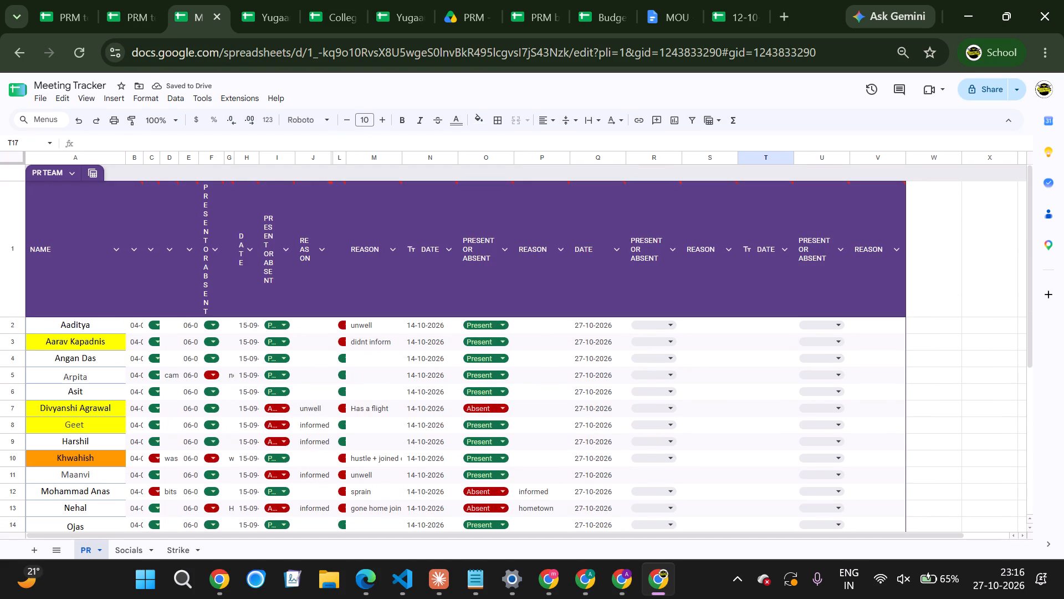
Place the Meeting Tracker's browser window beside the Google Meet call so it fills half the screen.
left_click(794, 3)
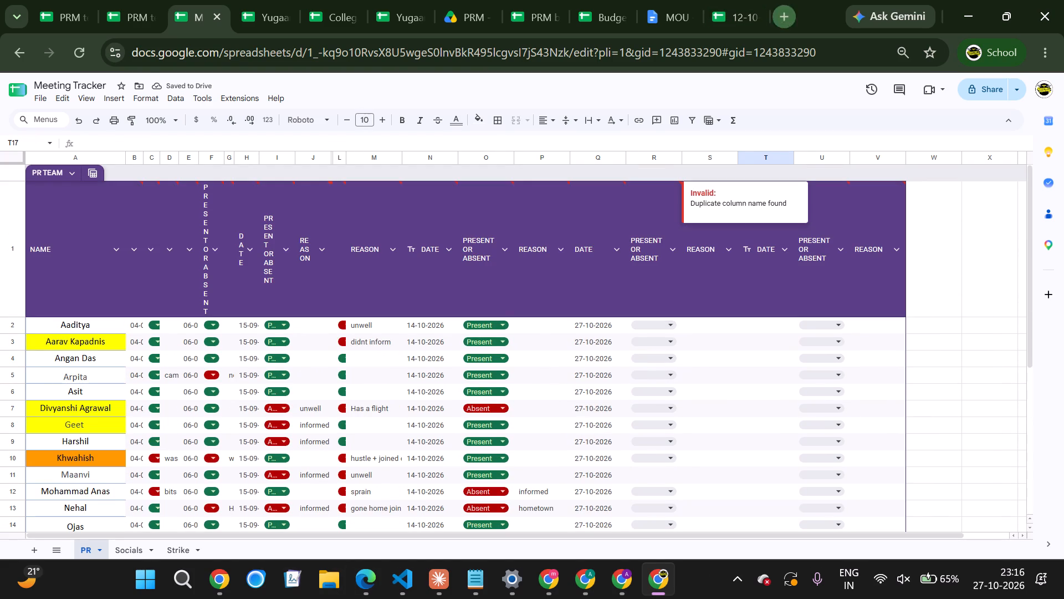
left_click_drag(813, 6, 731, 281)
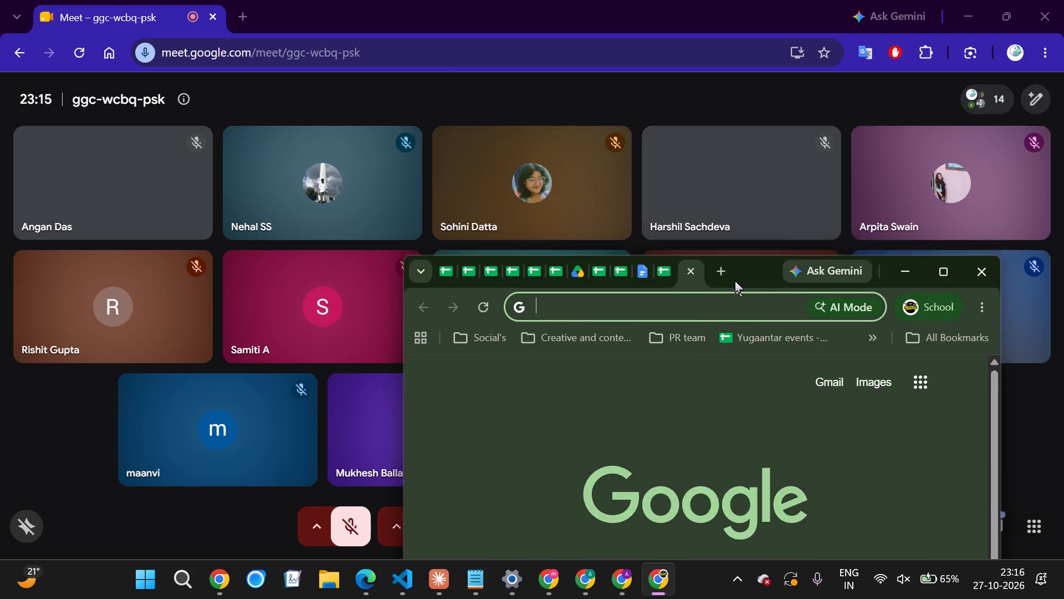
left_click_drag(731, 281, 468, 64)
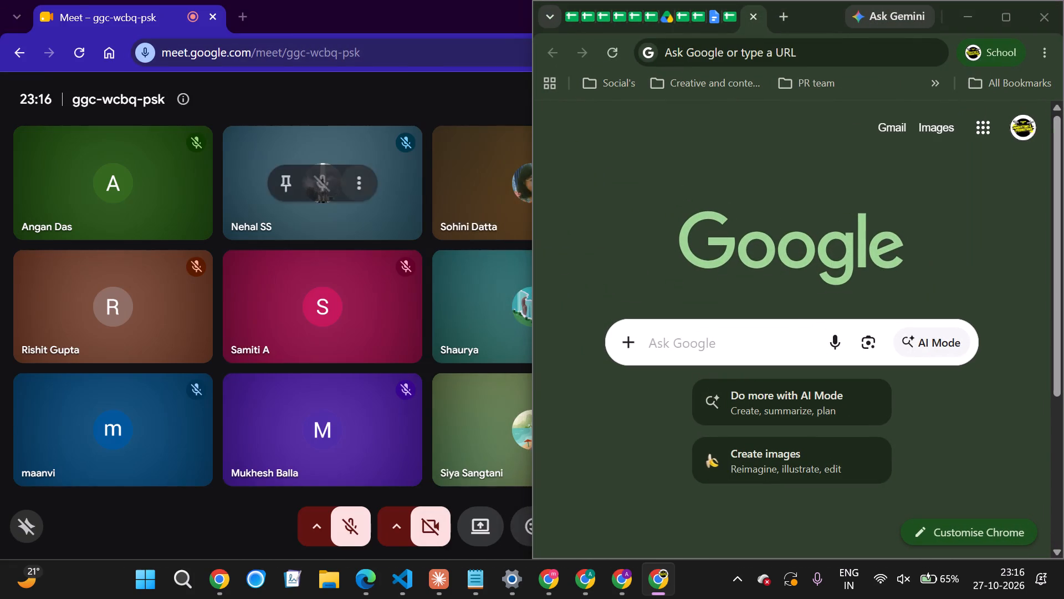
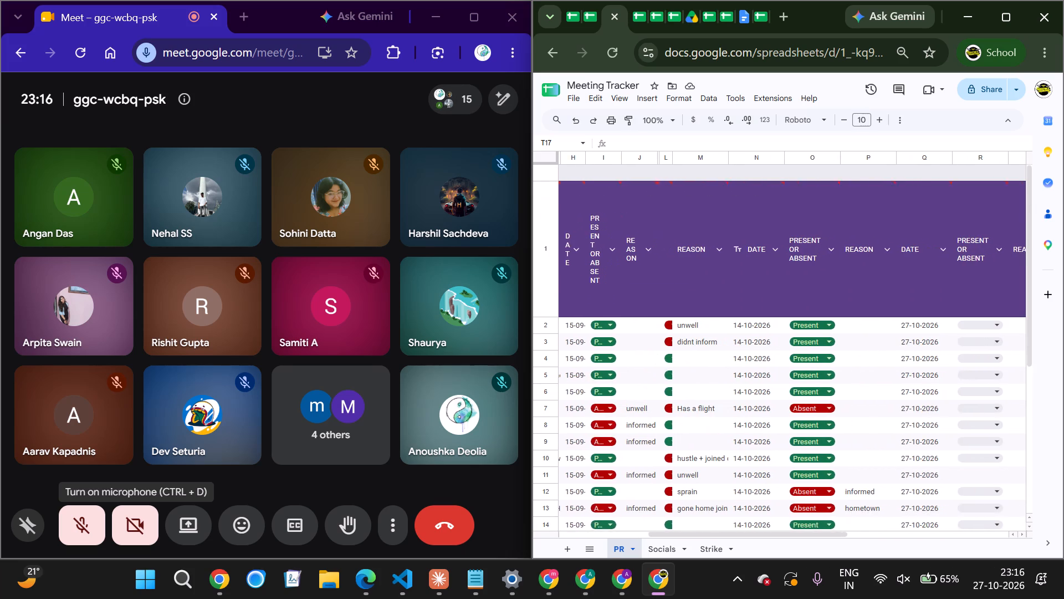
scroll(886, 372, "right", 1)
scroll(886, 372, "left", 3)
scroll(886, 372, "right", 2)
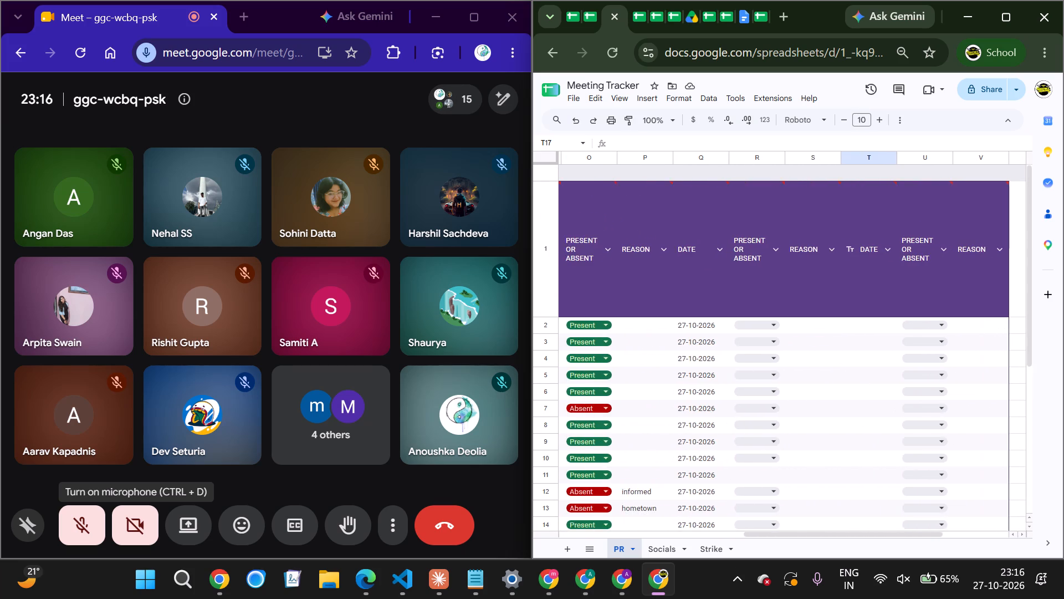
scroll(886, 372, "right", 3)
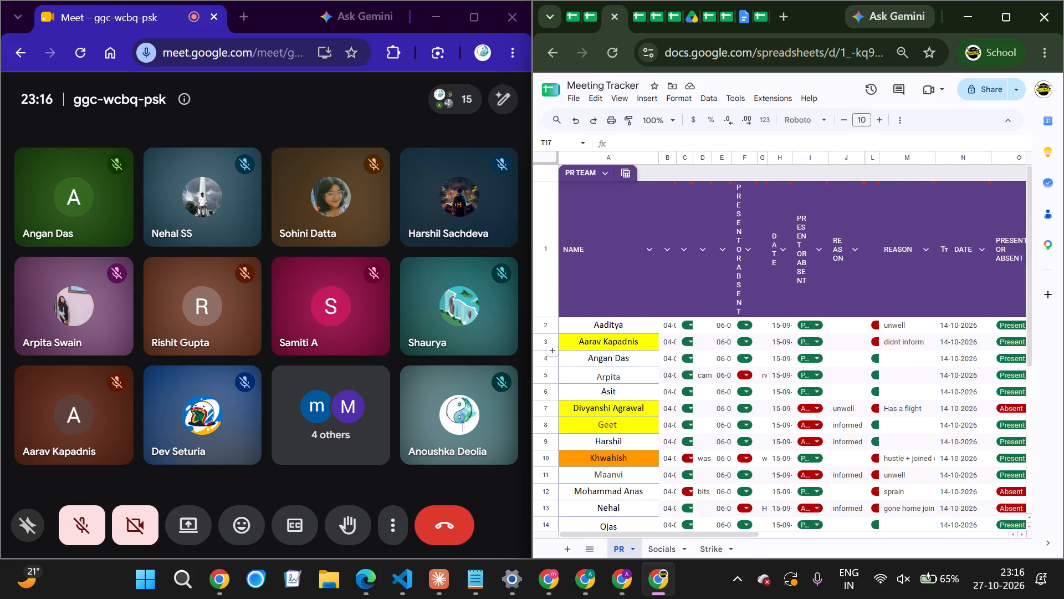
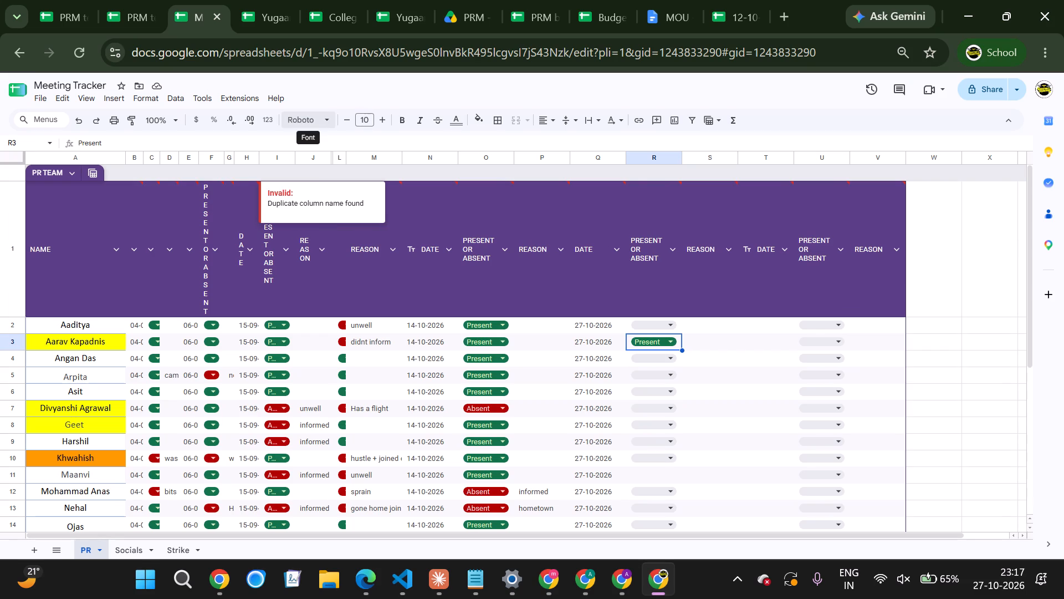
Mark the member in row 4 as Present in the 27-10-2026 attendance column.
left_click(650, 362)
left_click(664, 374)
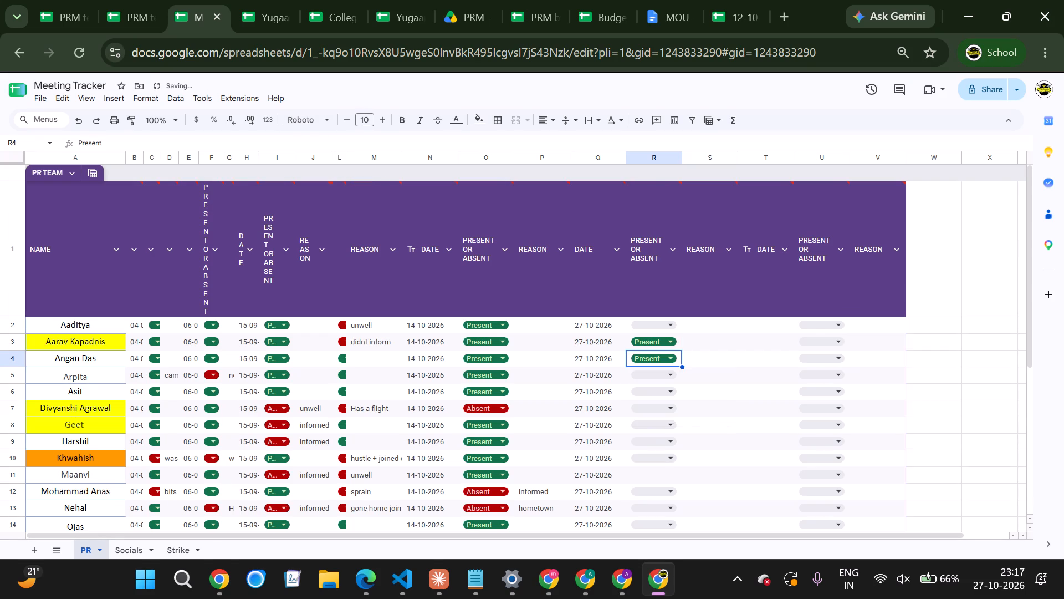
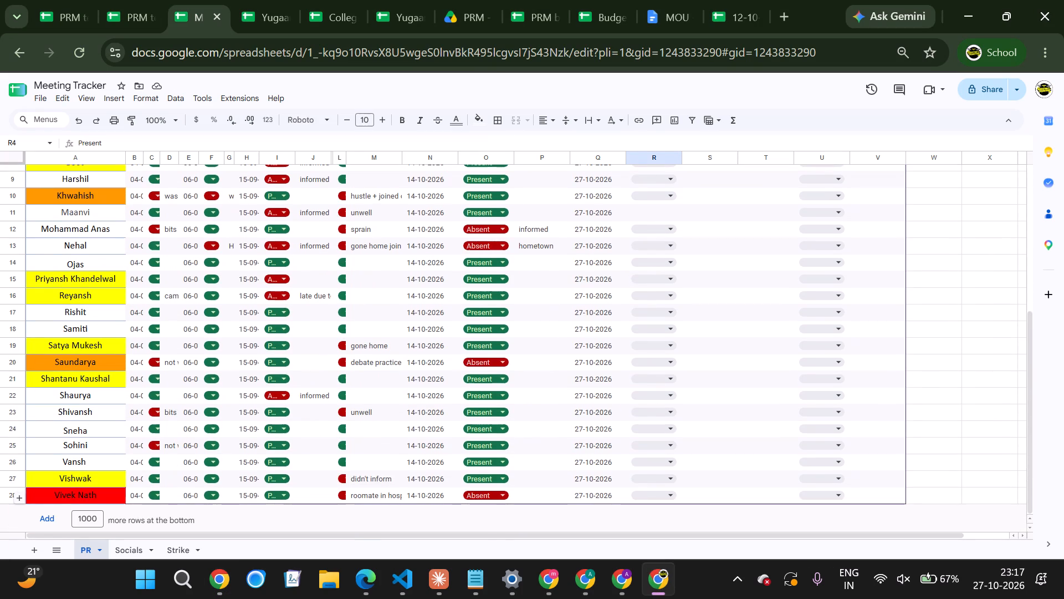
Insert a row below row 28 of the PR sheet and enter the new member's name in column A.
right_click(8, 493)
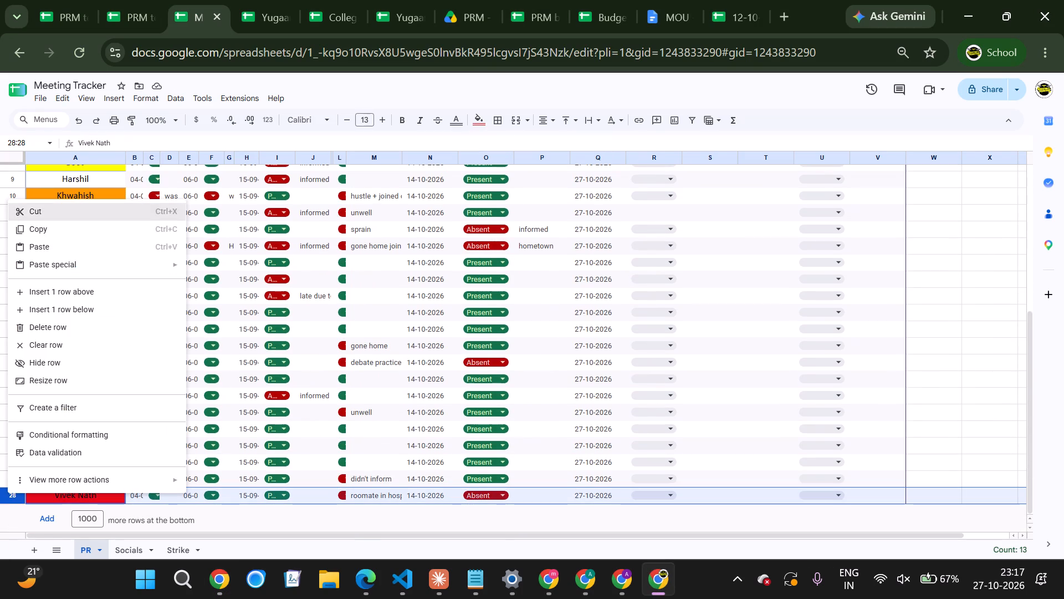
left_click(82, 303)
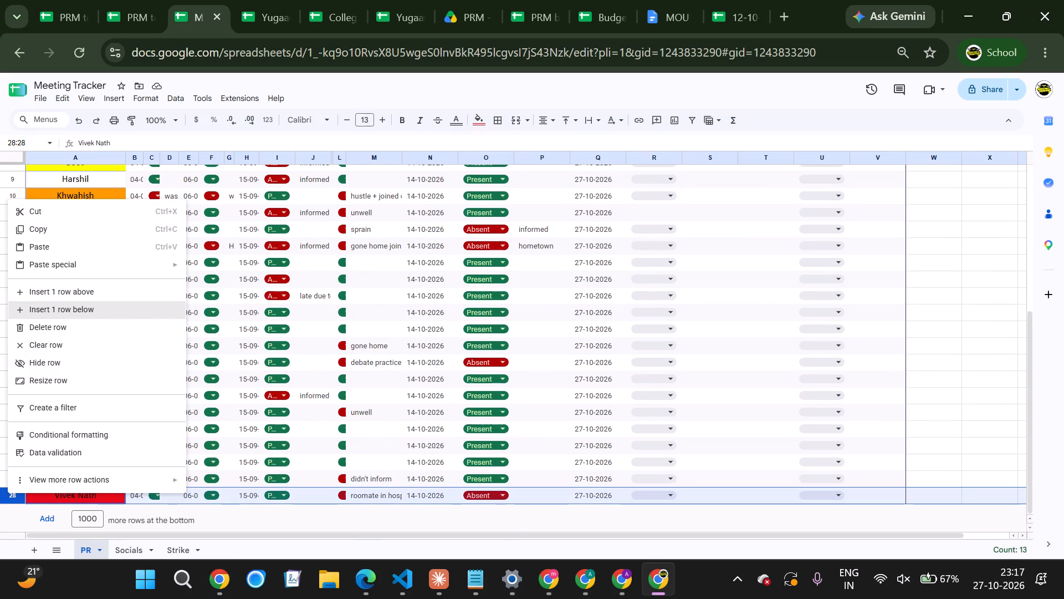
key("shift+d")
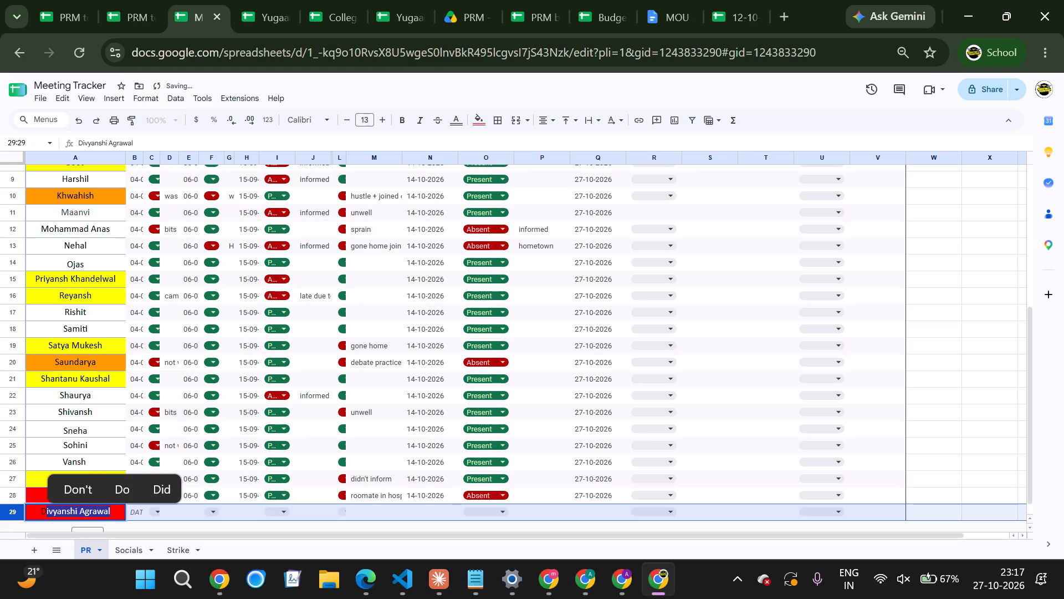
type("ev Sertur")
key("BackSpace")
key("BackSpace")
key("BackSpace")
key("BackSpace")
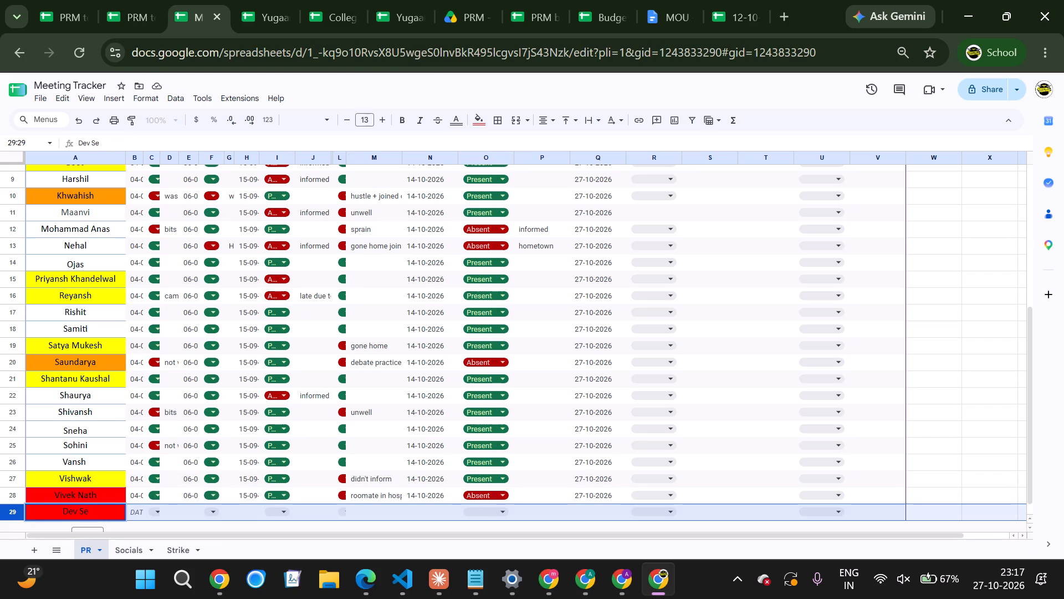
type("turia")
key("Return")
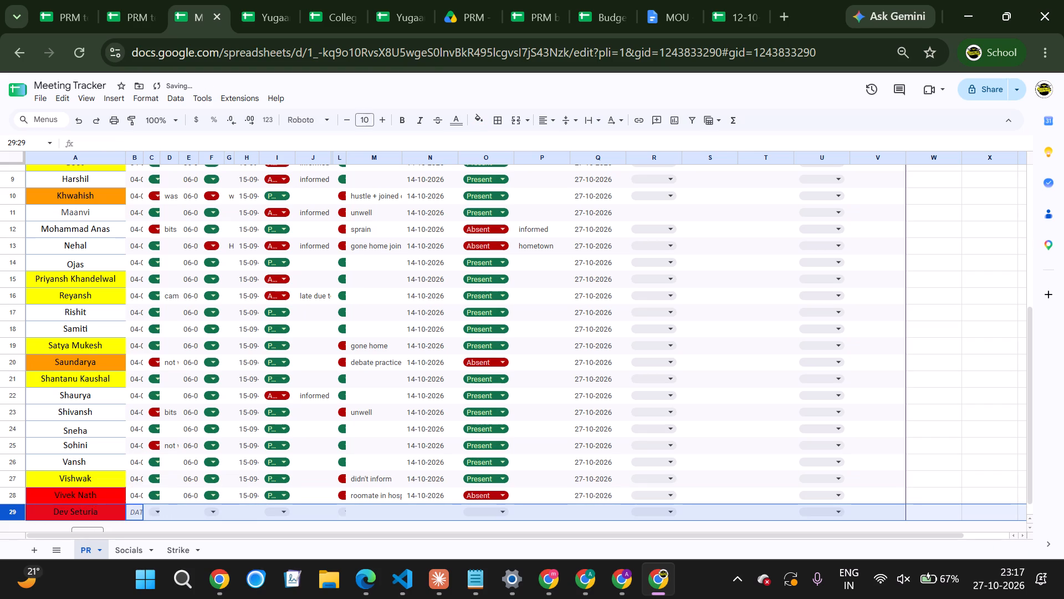
Set the fill colour of the new member's name cell, A29, to white.
left_click(49, 510)
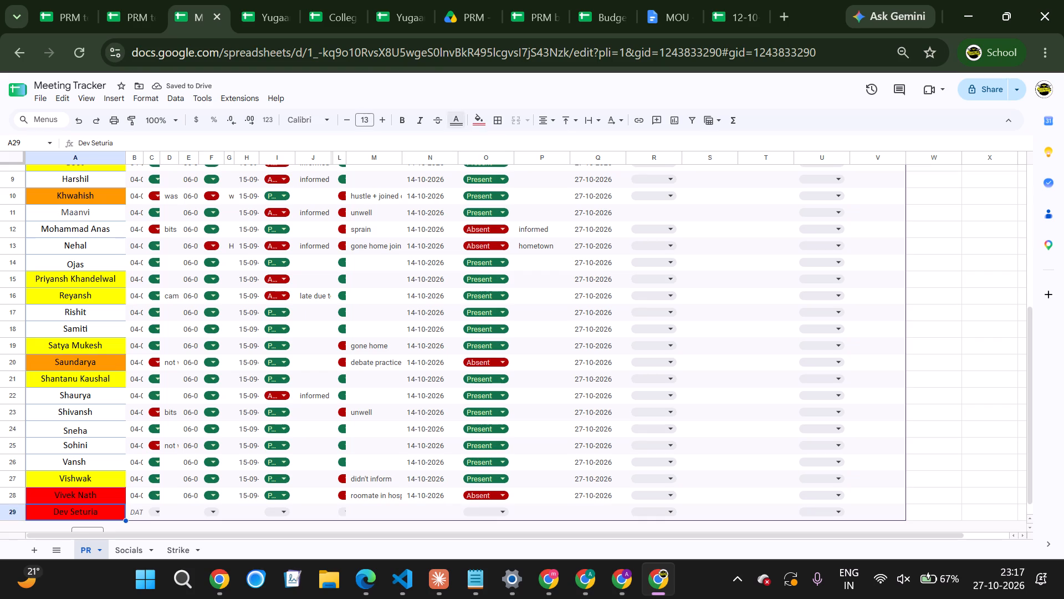
left_click(473, 120)
left_click(595, 159)
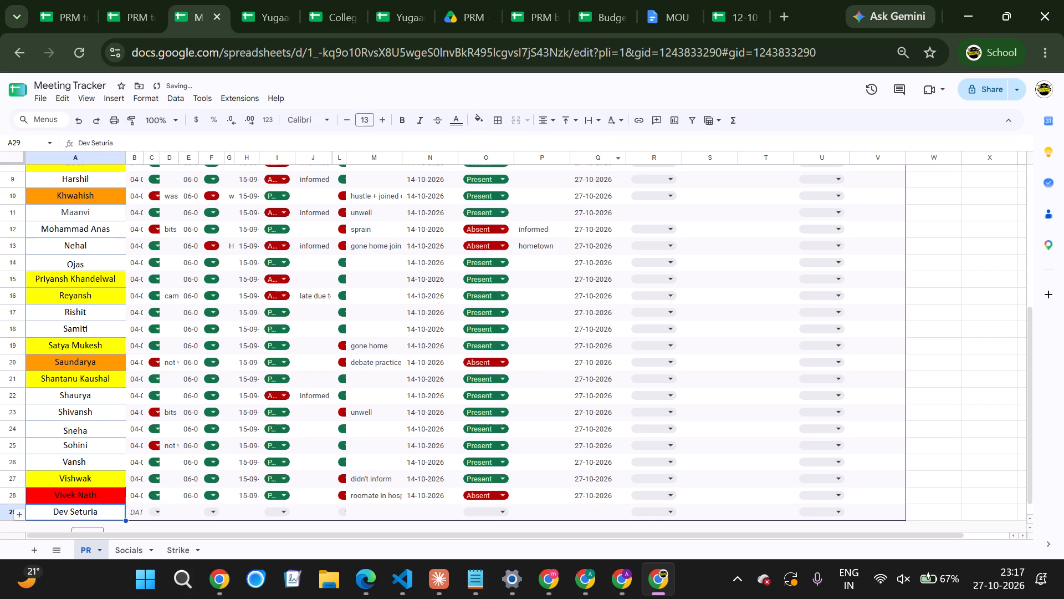
Fill the meeting date from cell Q28 down into the new member's row, Q29.
left_click(595, 499)
left_click_drag(624, 503, 626, 511)
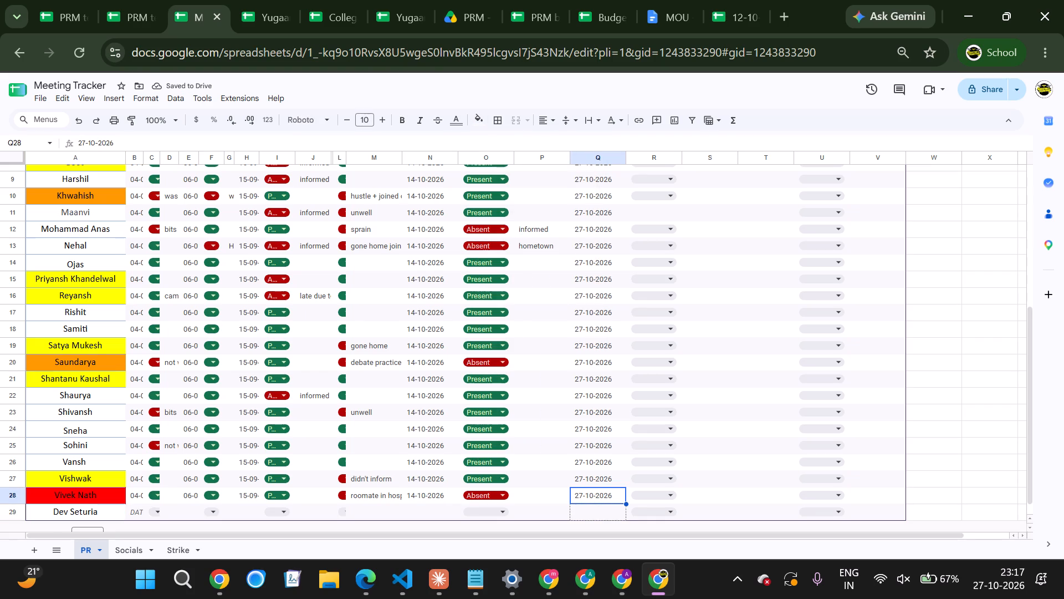
left_click_drag(626, 511, 627, 514)
Open the attendance choices for the new member in cell R29.
left_click(648, 511)
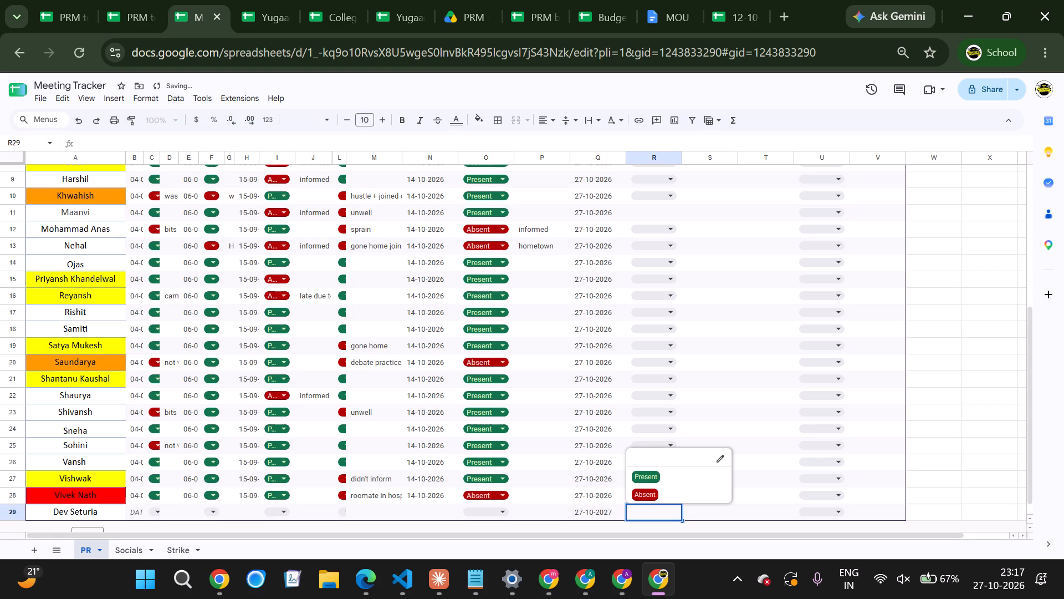
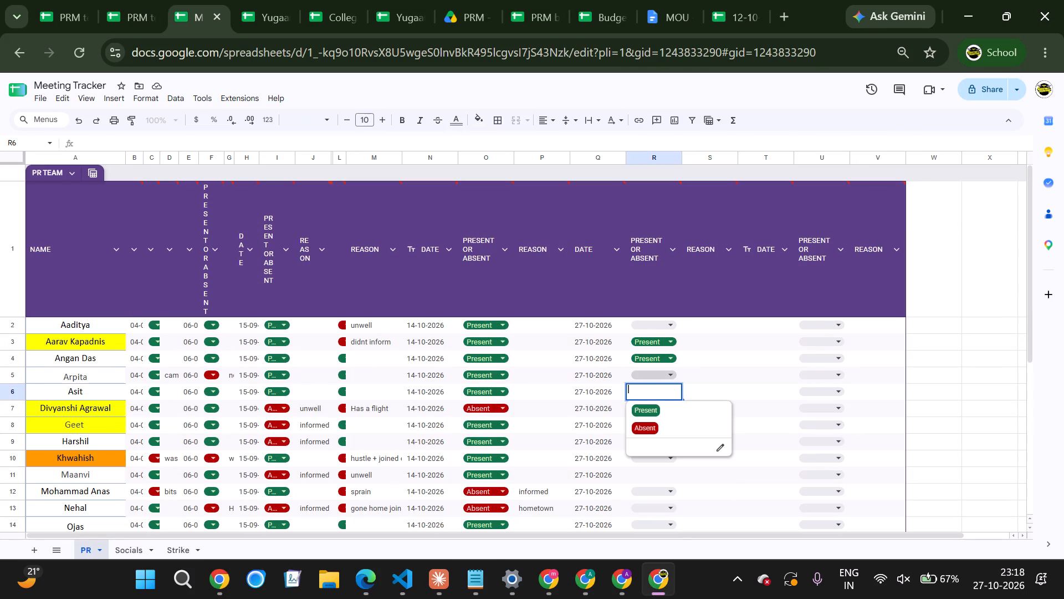
Set the 27-10-2026 attendance of the member in row 5 to Present in cell R5.
left_click(656, 375)
left_click(662, 398)
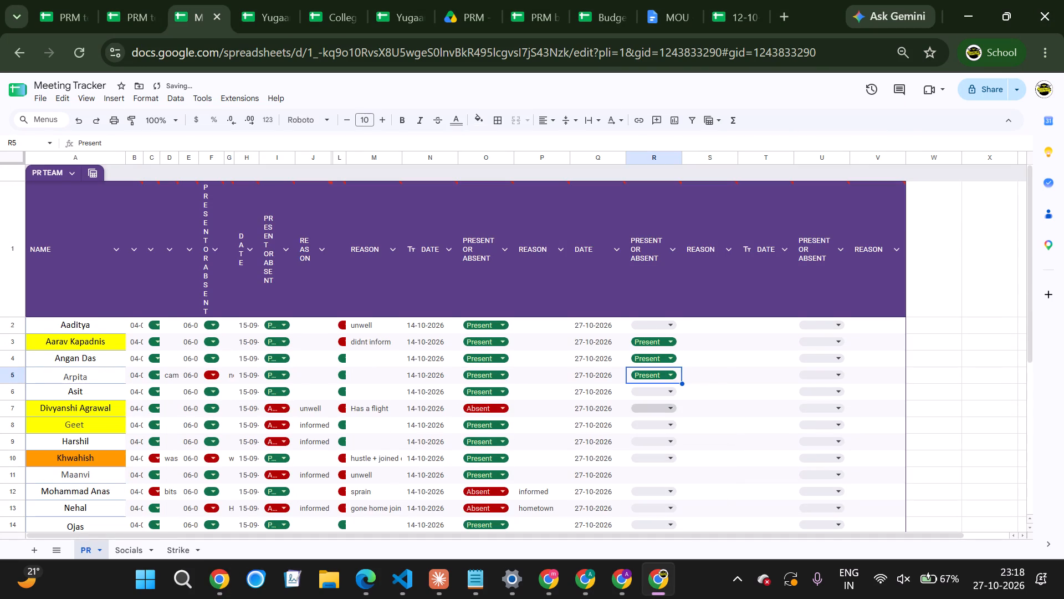
Mark the member in row 6 Absent for 27-10-2026 in cell R6, with the reason "informed" in S6.
scroll(668, 408, "down", 1)
left_click(225, 588)
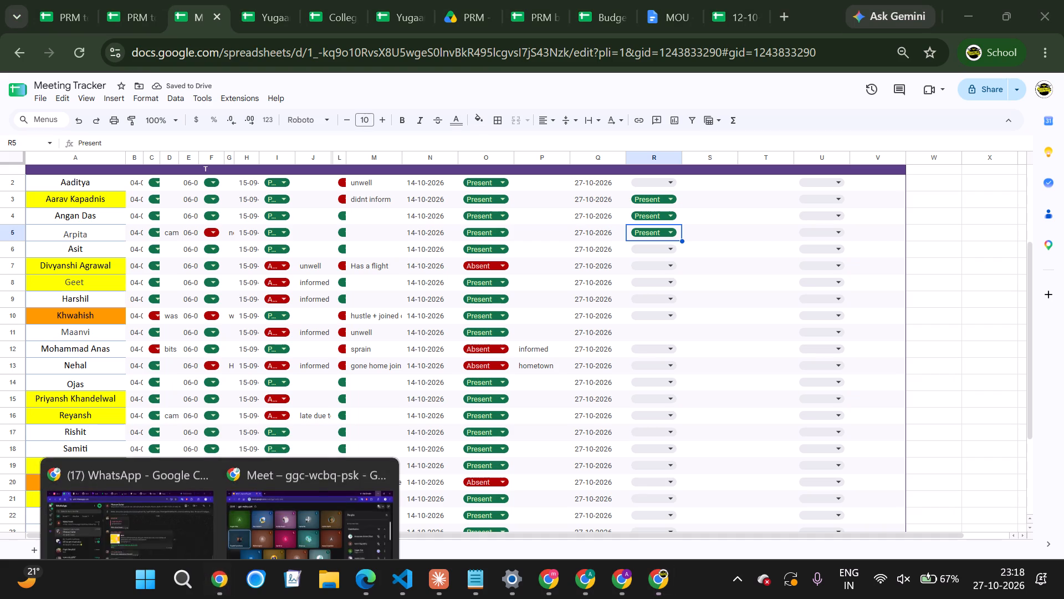
left_click(664, 250)
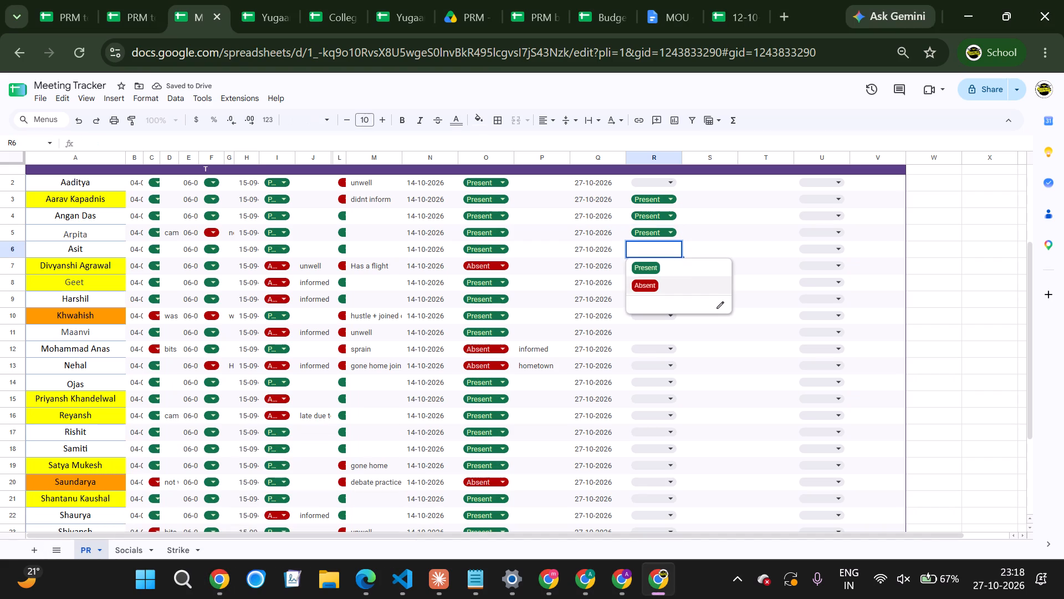
left_click(676, 281)
left_click(704, 251)
type("ino")
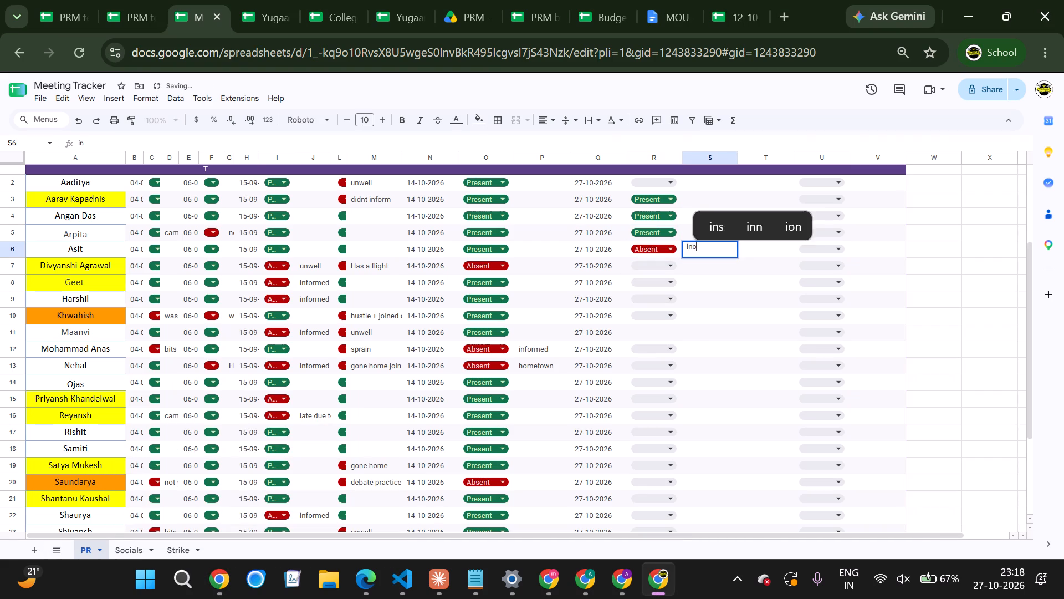
key("BackSpace")
type("formed")
key("Return")
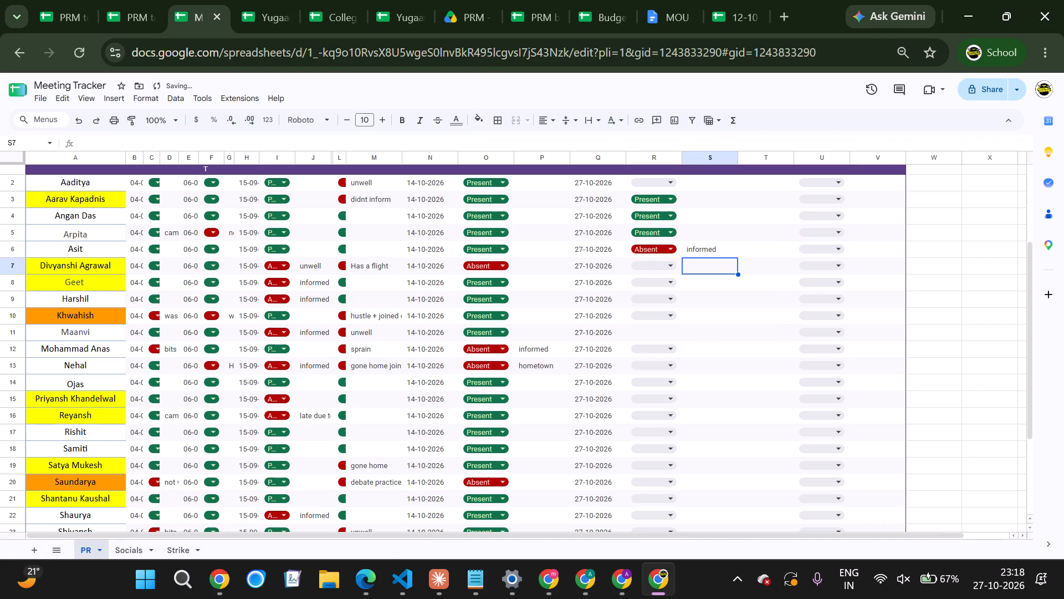
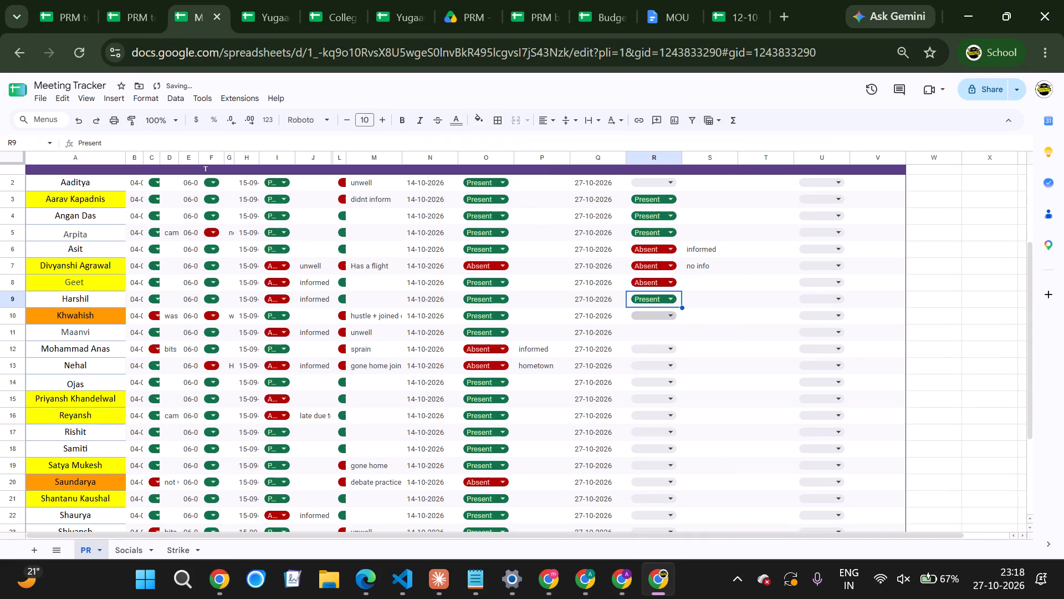
Mark the member in row 10 Absent for 27-10-2026 in cell R10, with the reason "informed" in S10.
left_click(652, 317)
left_click(669, 347)
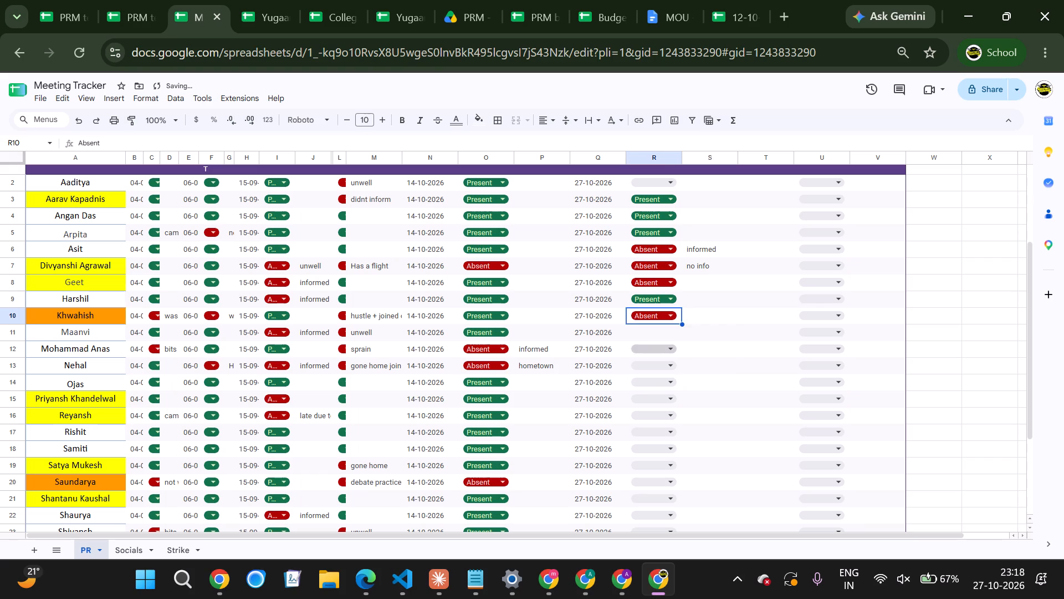
left_click(708, 319)
type("informed")
key("Return")
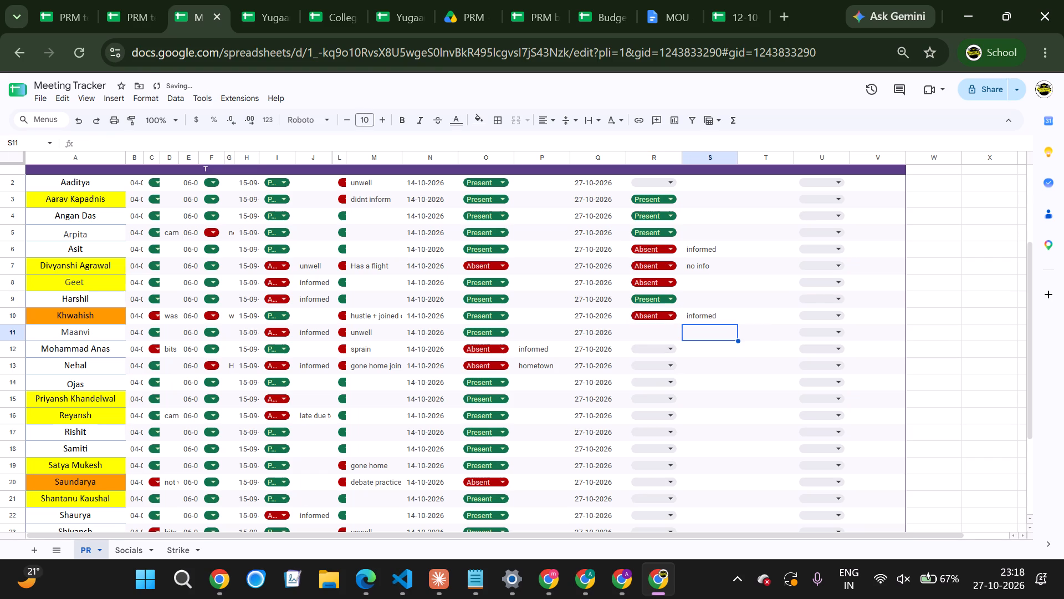
Open the empty 27-10-2026 attendance cell R11 of the member in row 11 for editing.
left_click(656, 335)
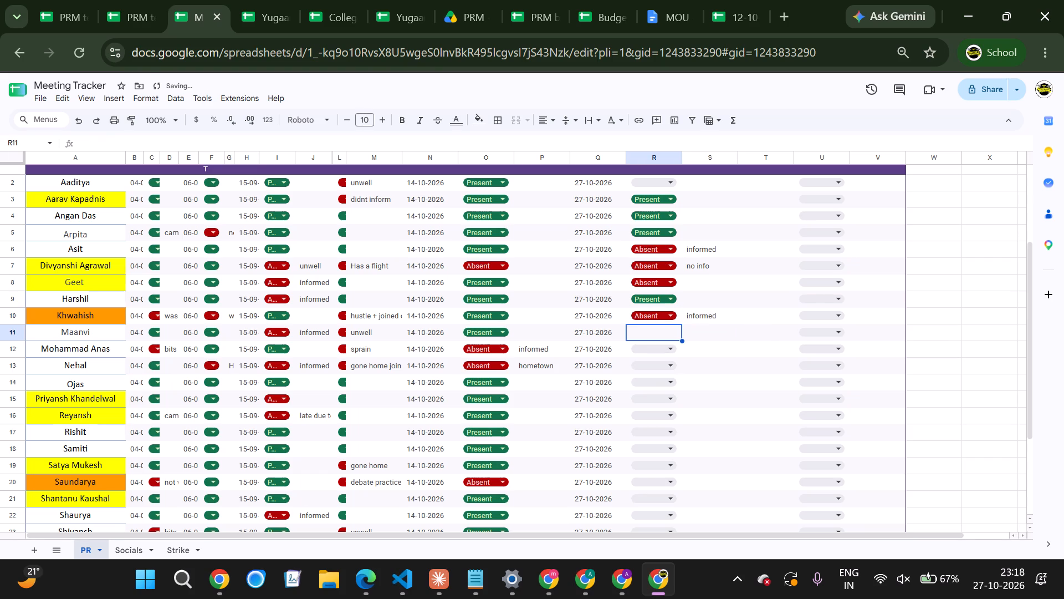
double_click(656, 335)
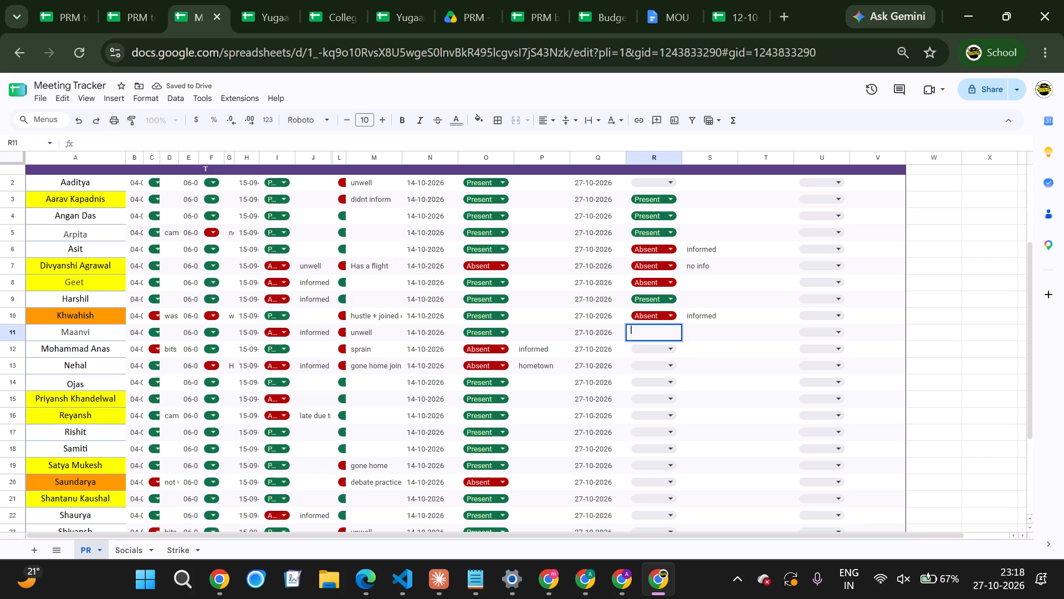
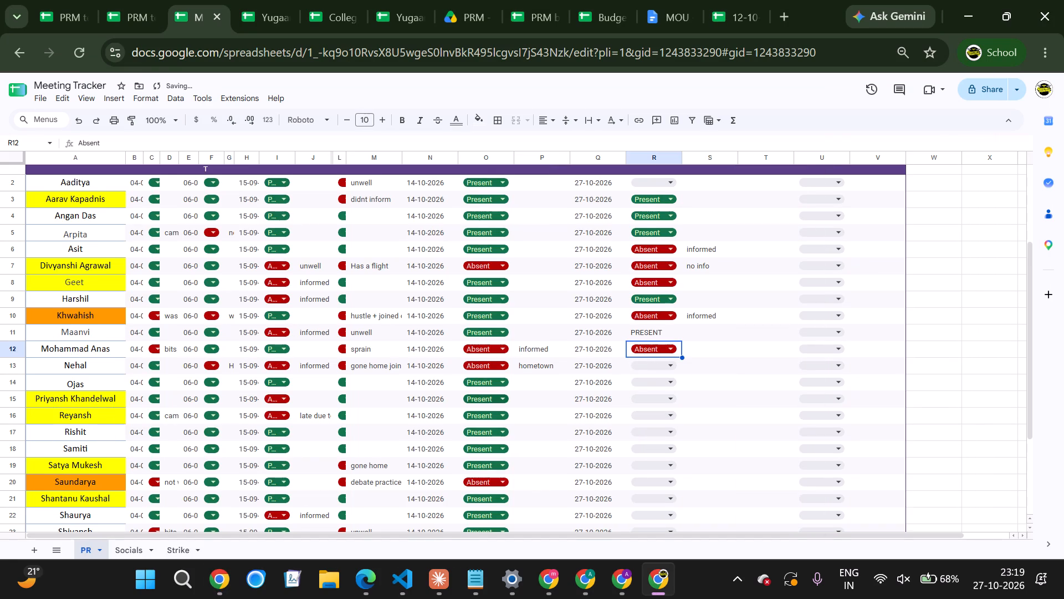
Switch to the Google Meet call window to check the participants against the next members in the attendance list.
scroll(504, 398, "down", 1)
left_click(211, 587)
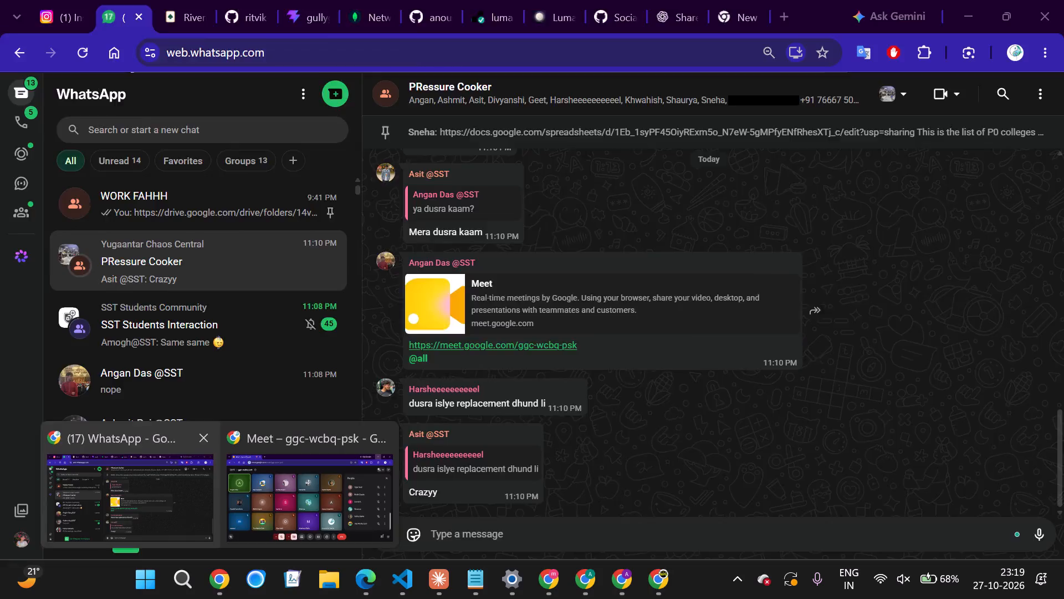
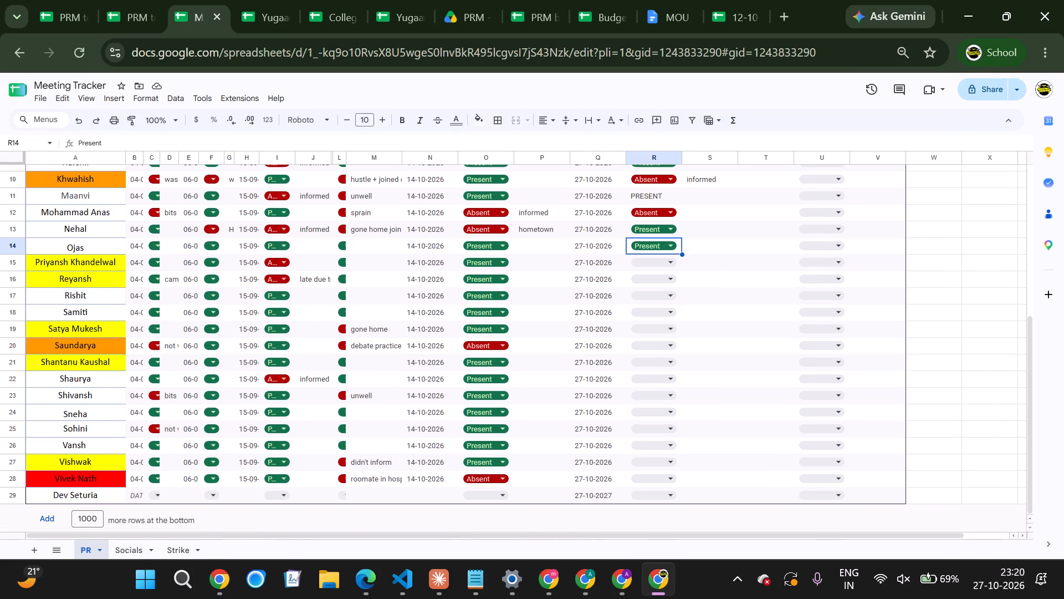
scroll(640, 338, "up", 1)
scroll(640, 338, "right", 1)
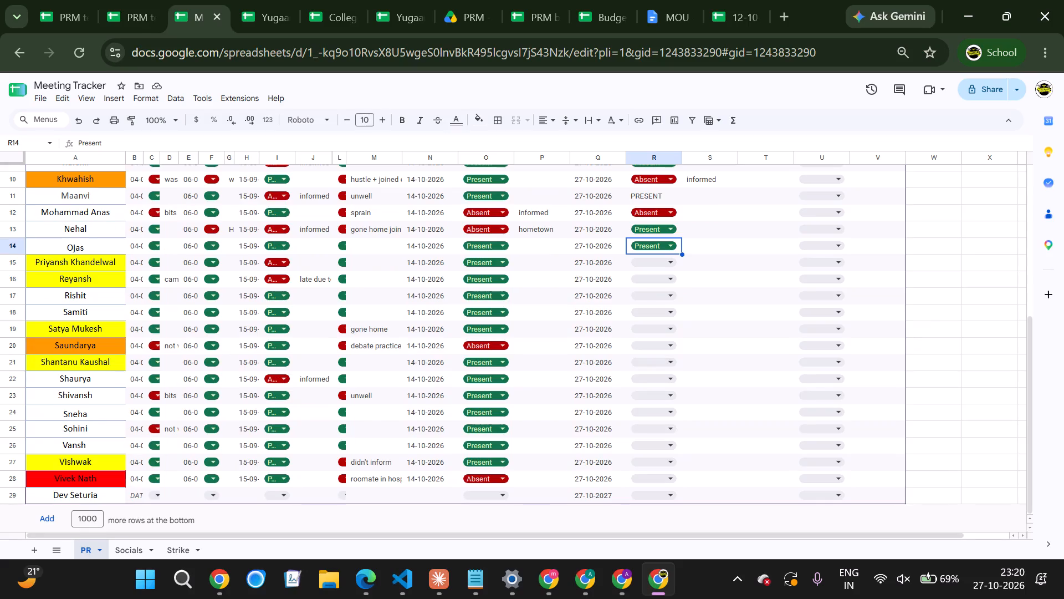
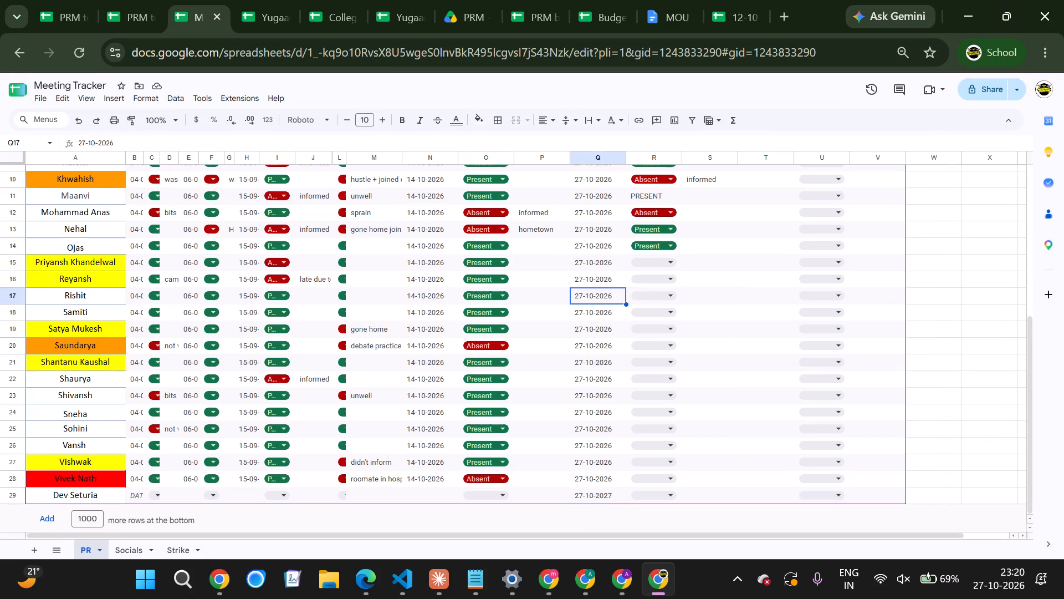
Mark Rishit as Present for the 27-10-2026 meeting in the PR sheet.
left_click_drag(657, 296, 664, 311)
left_click(664, 311)
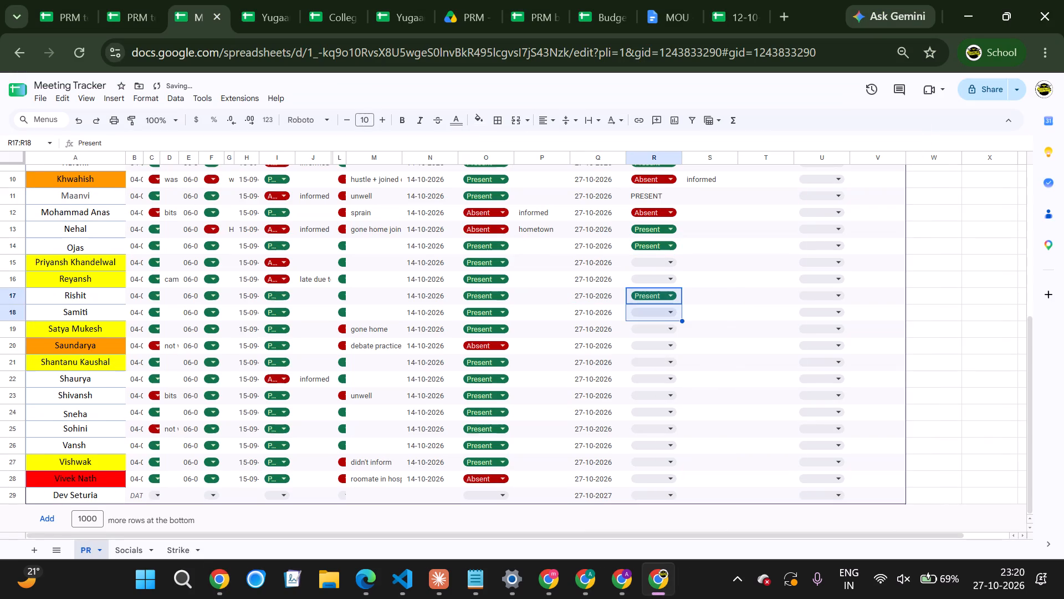
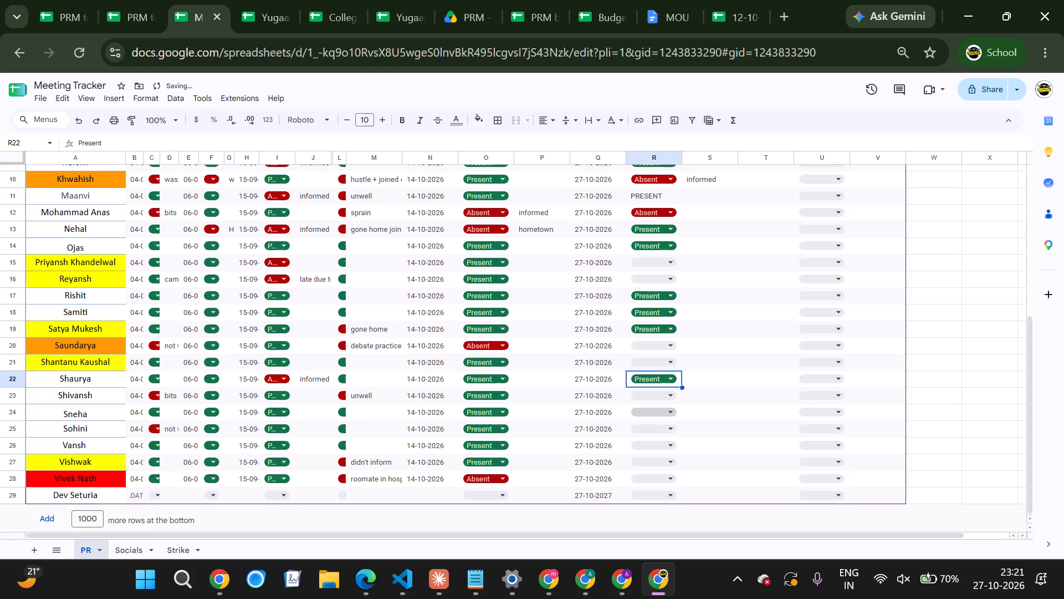
Mark Shivansh and Sneha as Absent for the 27-10-2026 meeting, with the note "informed" beside Sneha's entry.
left_click(659, 394)
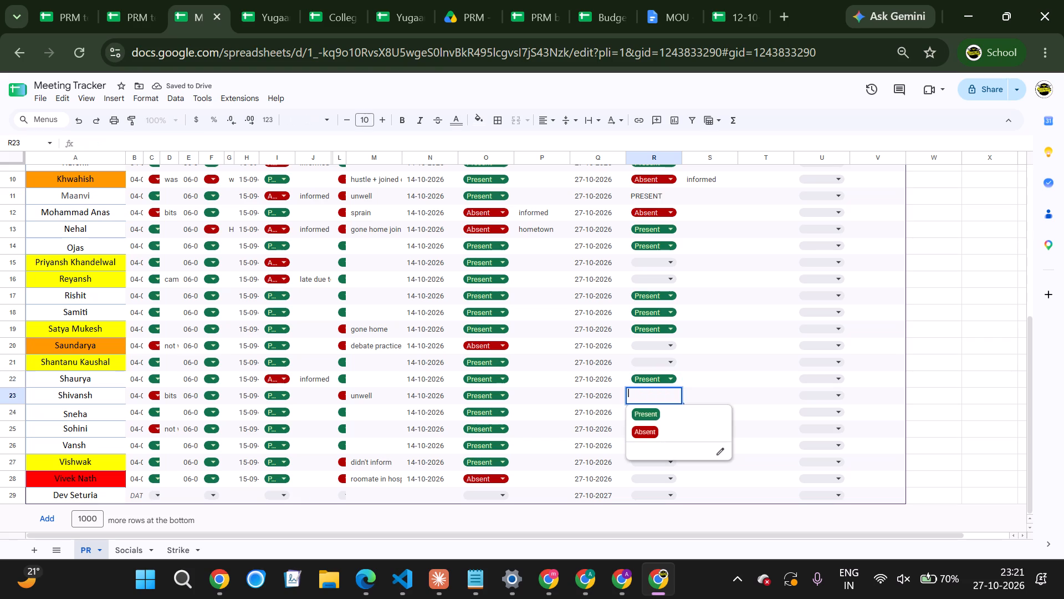
left_click(669, 427)
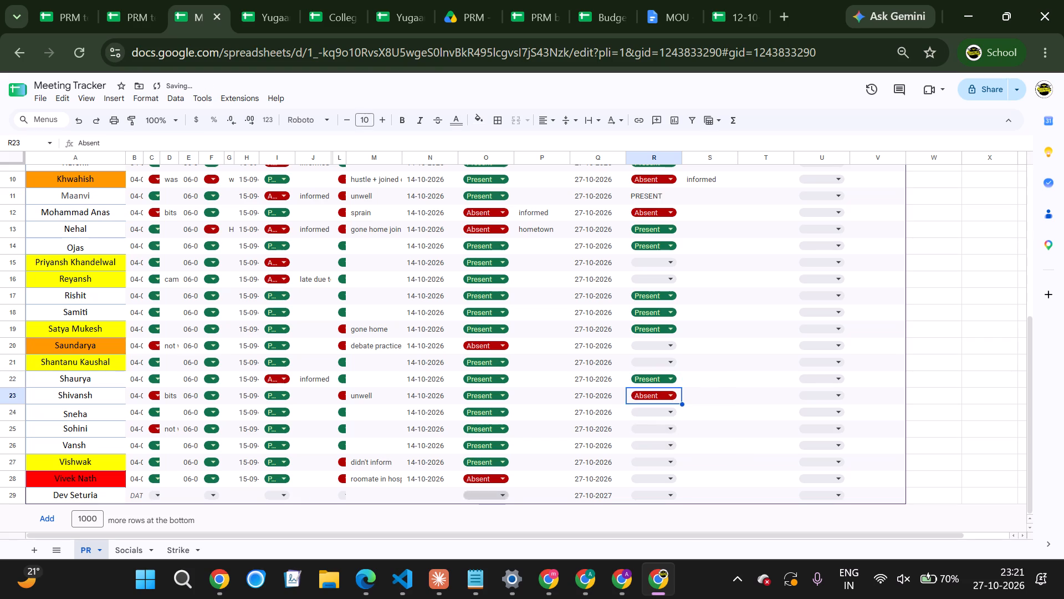
left_click(662, 409)
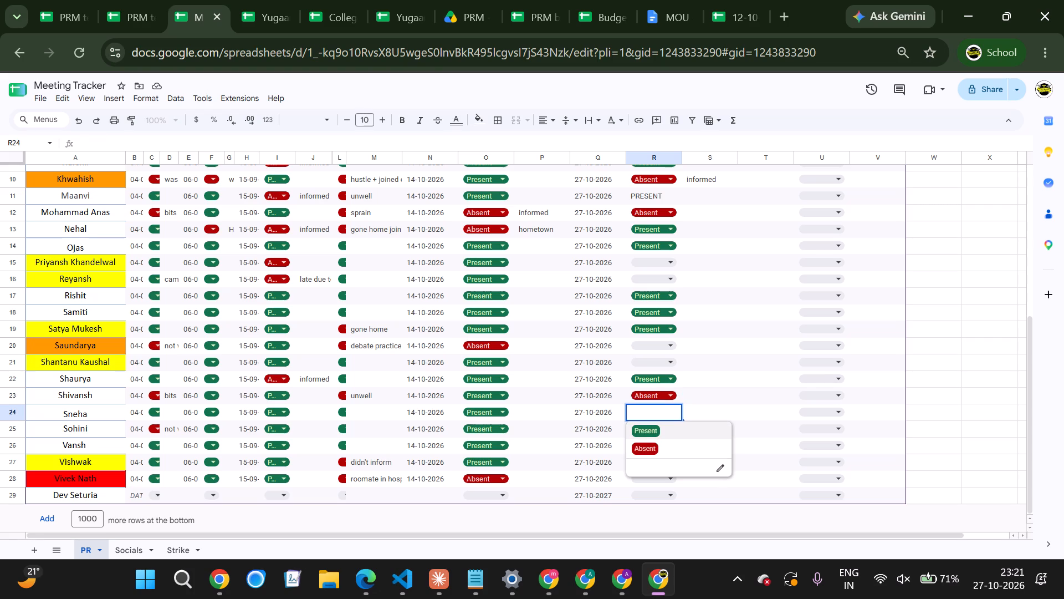
left_click(668, 443)
left_click(696, 409)
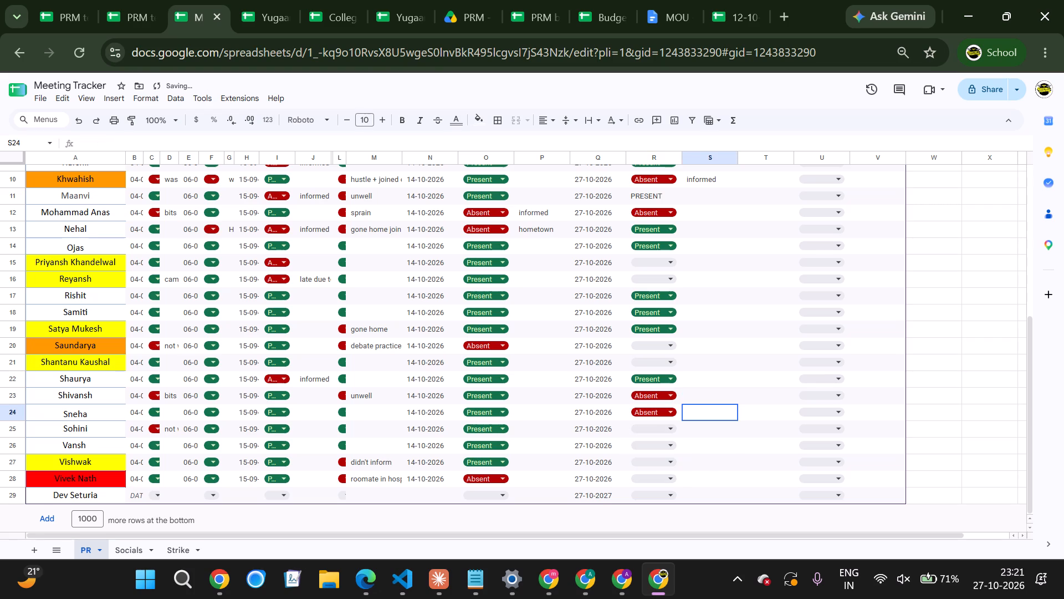
type("informed")
key("Return")
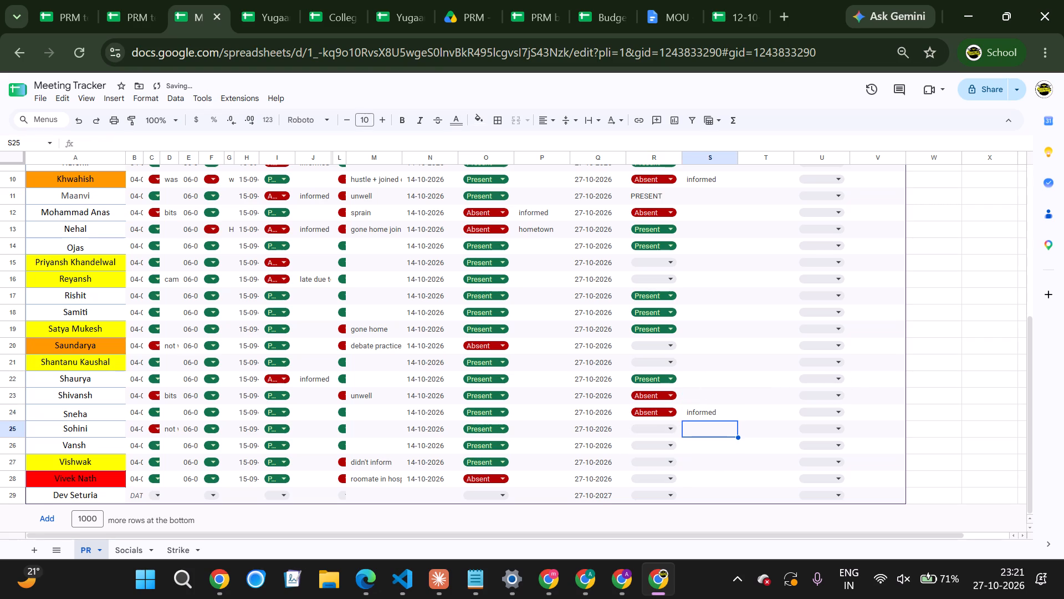
Mark Sohini, Vansh and Vishwak as Present for the 27-10-2026 meeting.
left_click(647, 425)
left_click(657, 441)
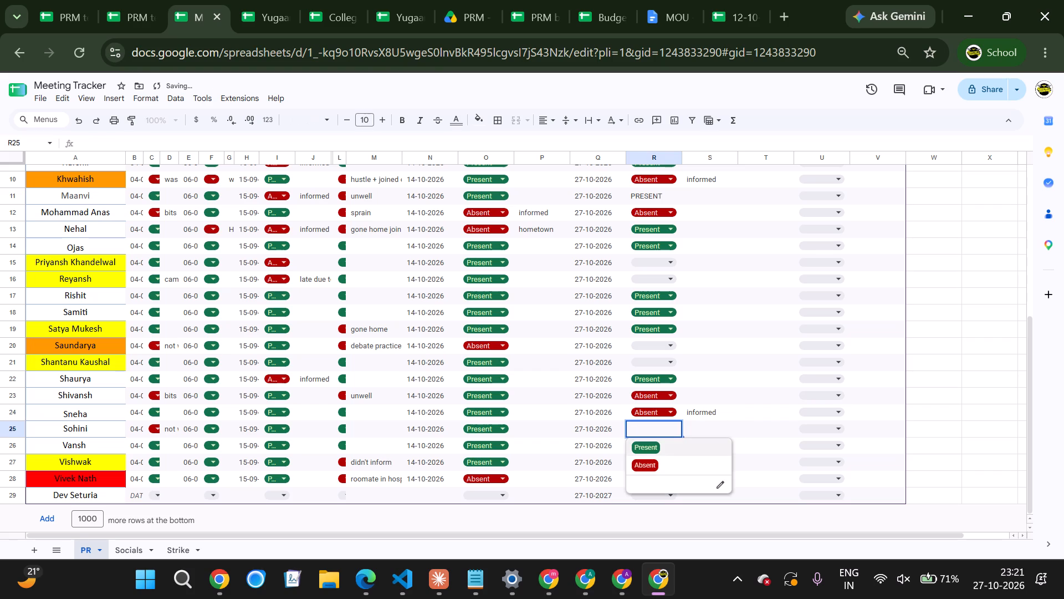
left_click(661, 445)
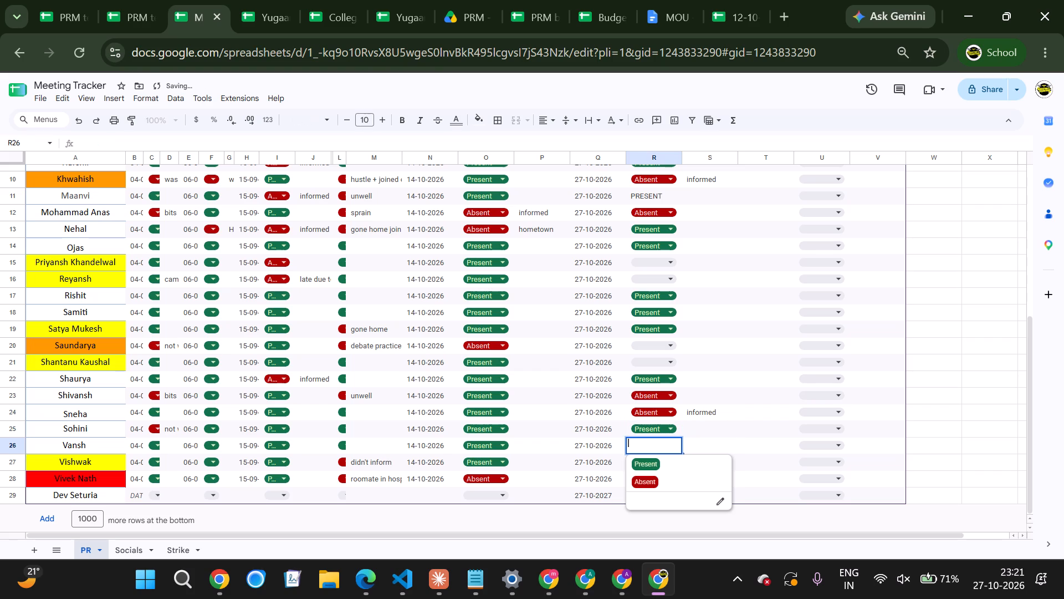
left_click(664, 455)
left_click(668, 462)
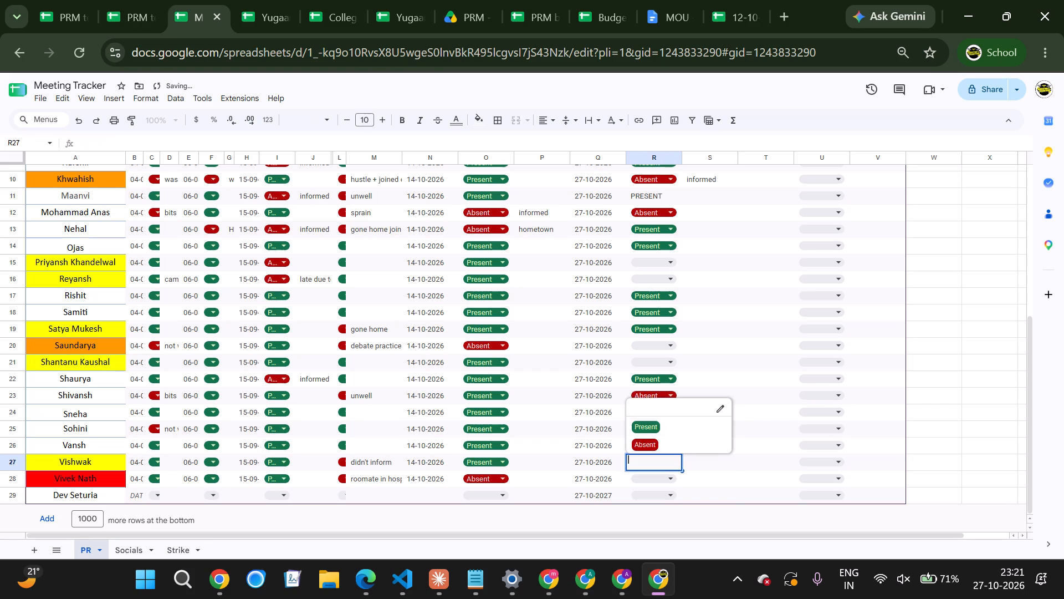
left_click(672, 428)
In column R, mark the row 28 member as Absent and the row 29 member as Present.
left_click(672, 480)
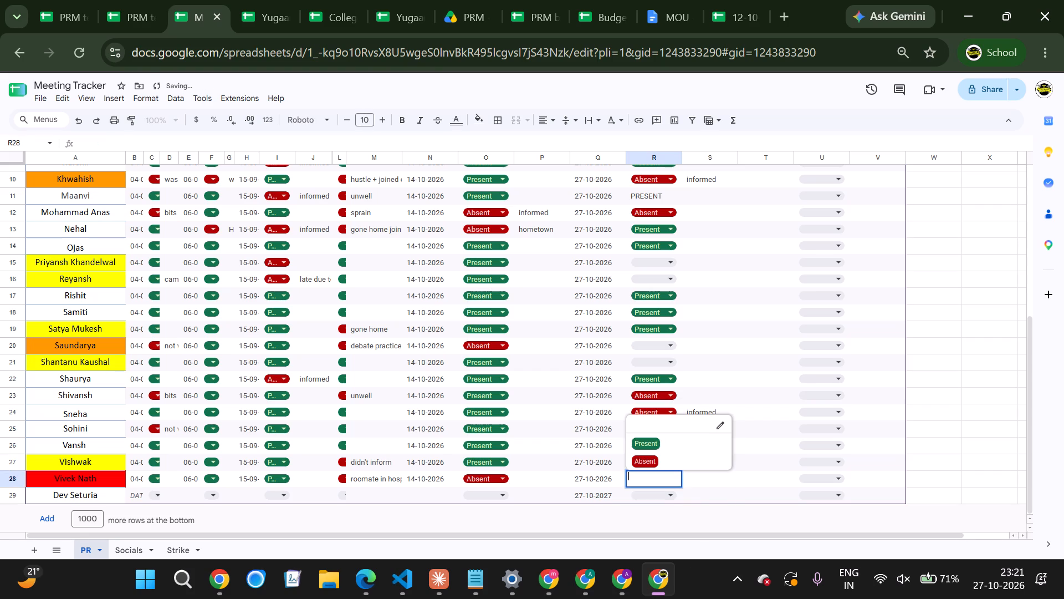
left_click(670, 463)
left_click(663, 491)
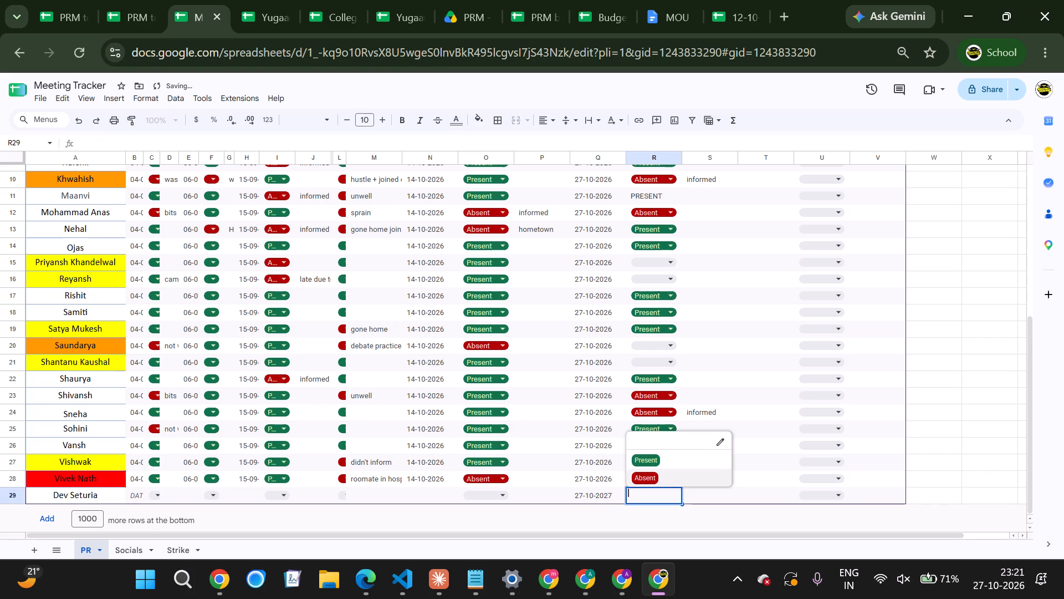
left_click(671, 456)
scroll(671, 456, "up", 1)
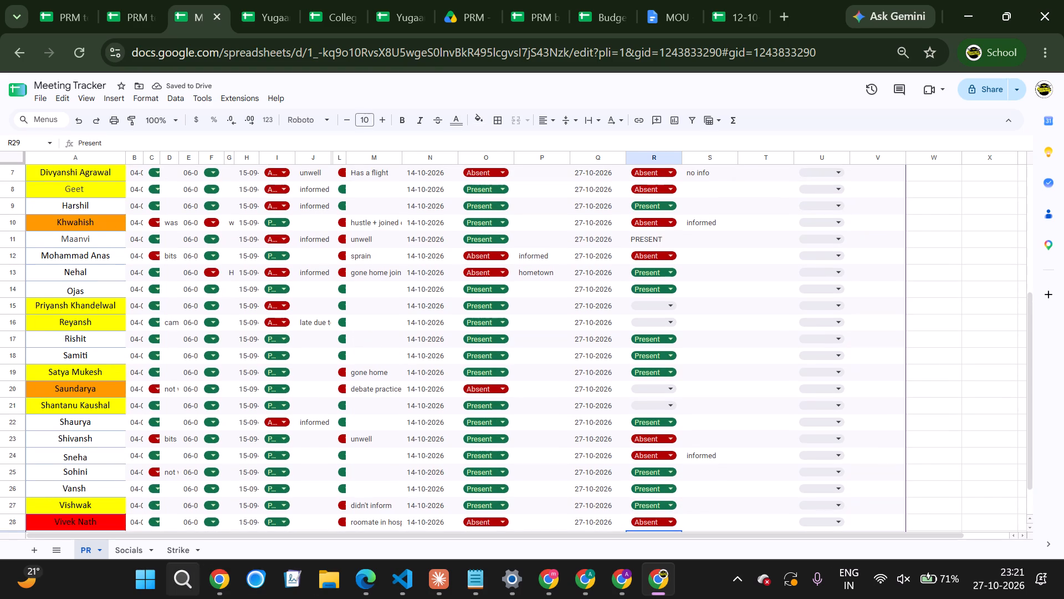
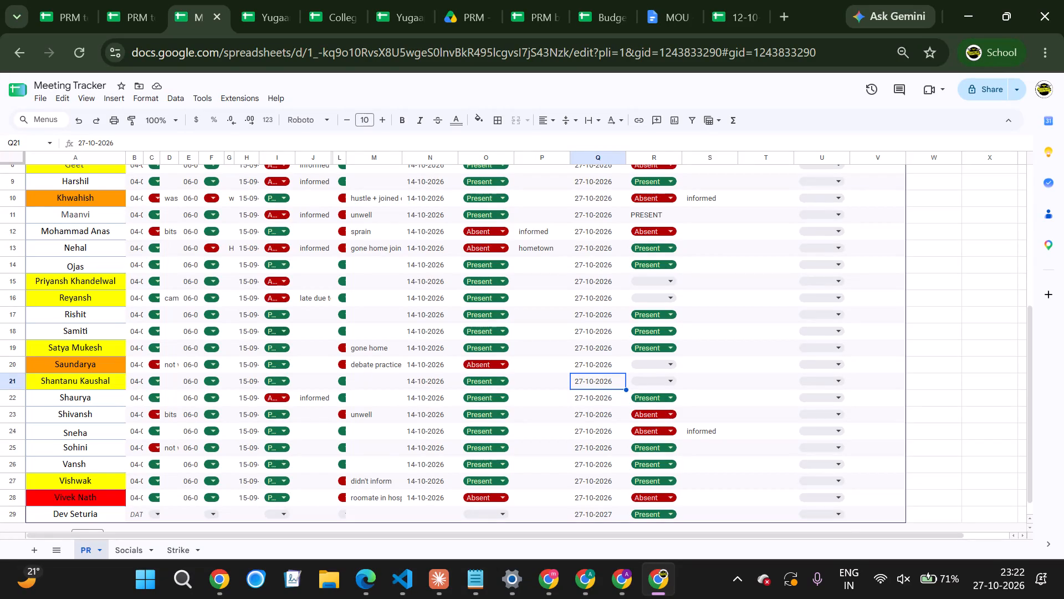
Review the 27-10-2026 attendance entries up to the first member's row, checking for members left without a status.
left_click(611, 297)
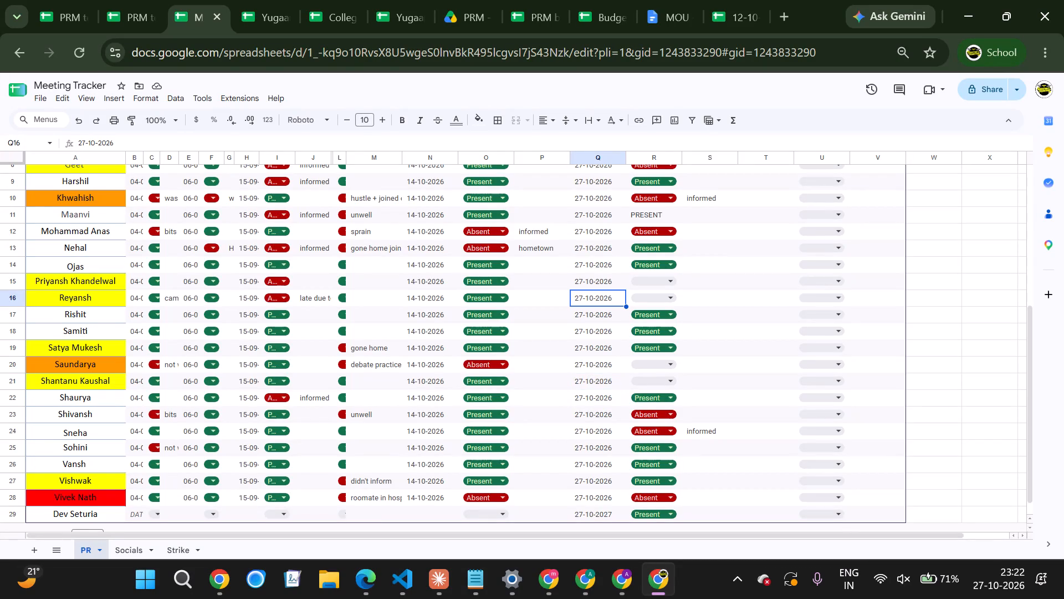
scroll(611, 297, "up", 1)
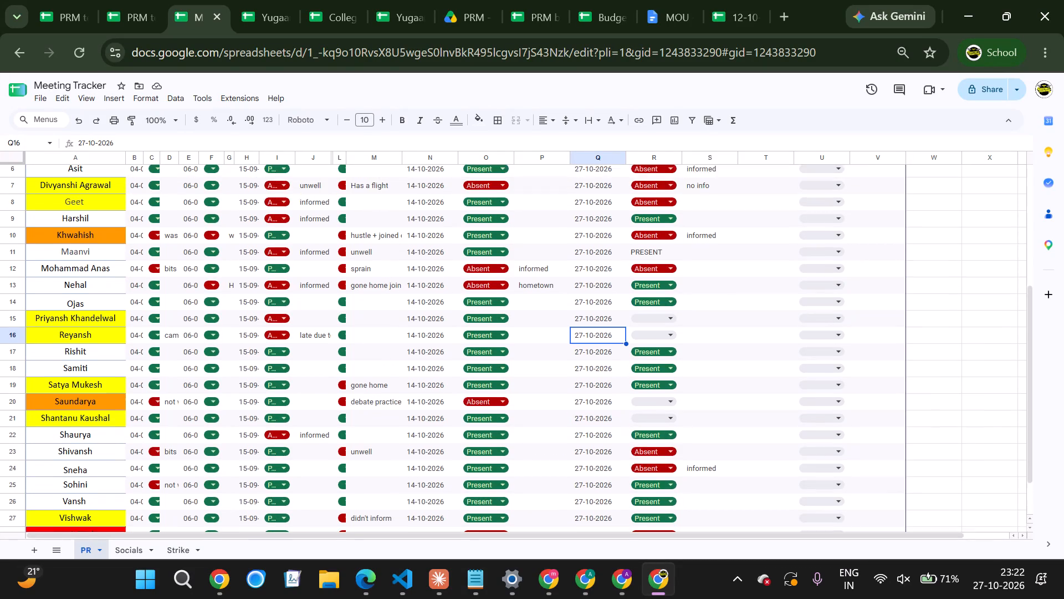
scroll(611, 297, "up", 3)
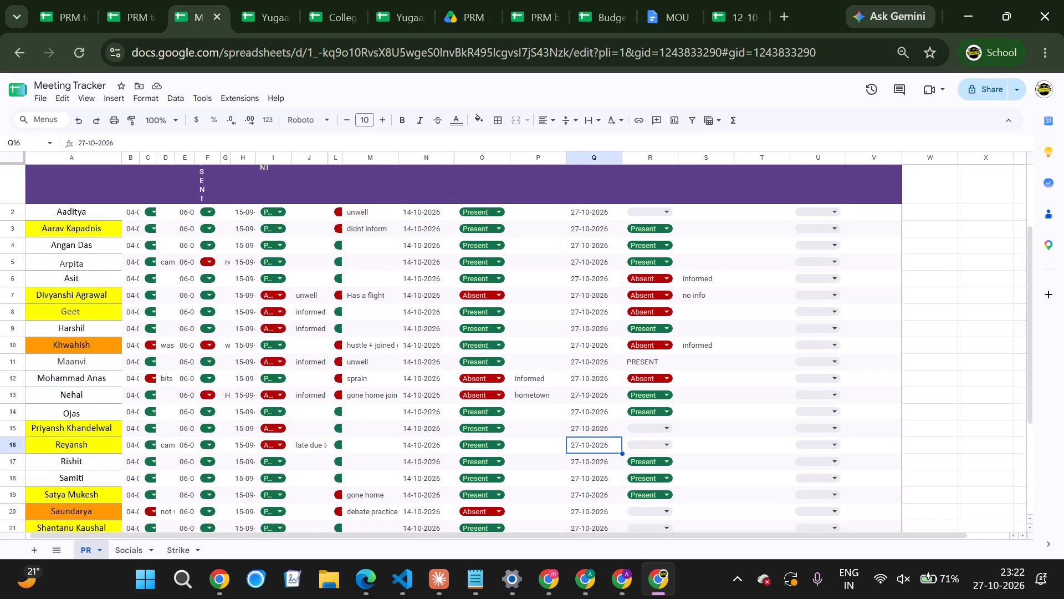
scroll(616, 299, "up", 1)
left_click(586, 240)
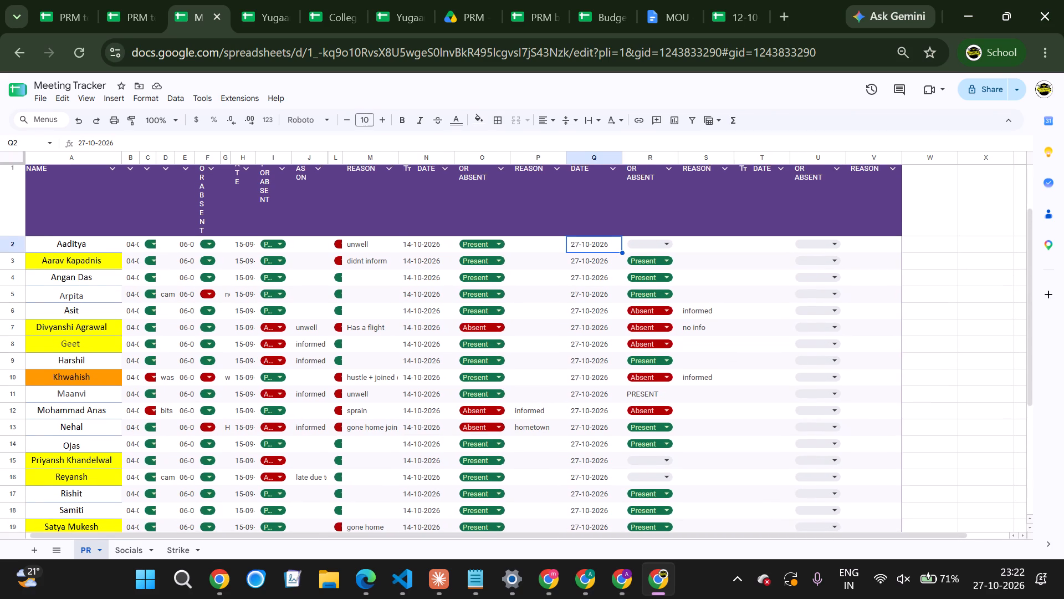
Check the 27-10-2026 reason cells of the absent and unmarked members, from Geet's row down to row 28, for missing notes.
scroll(586, 240, "down", 1)
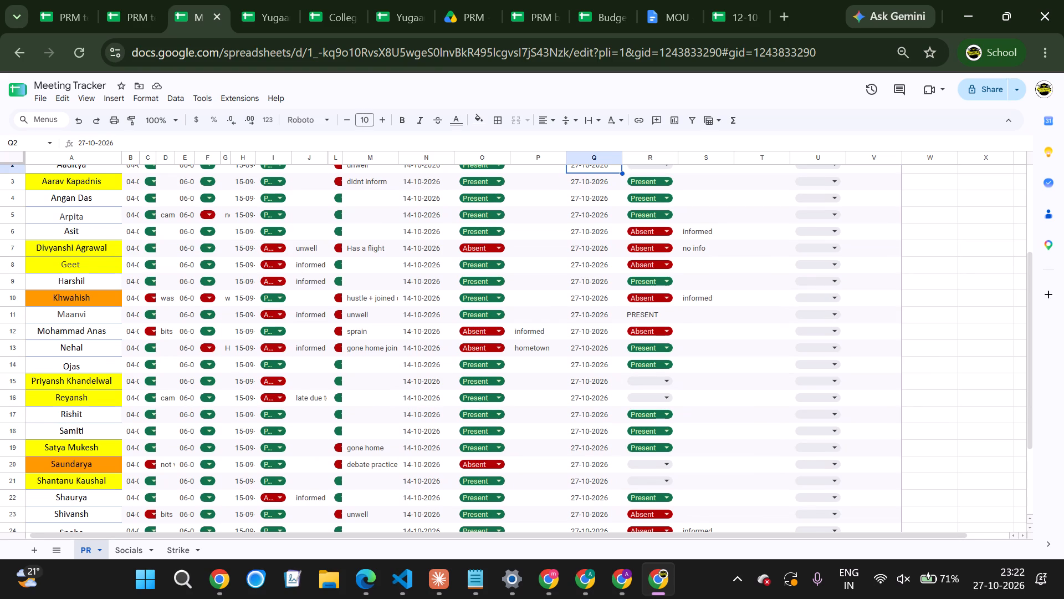
left_click(695, 260)
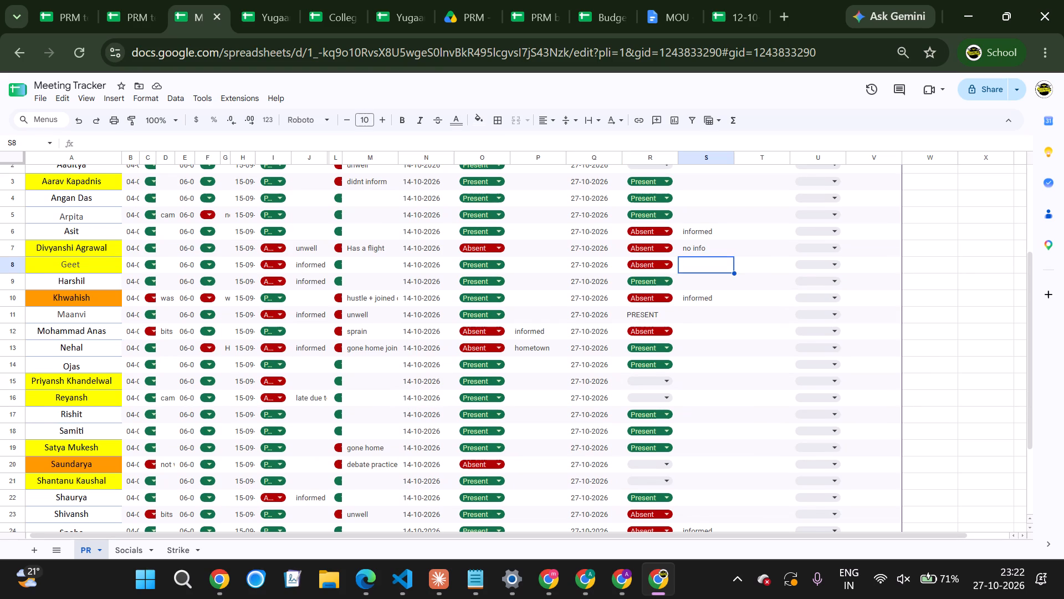
left_click(681, 334)
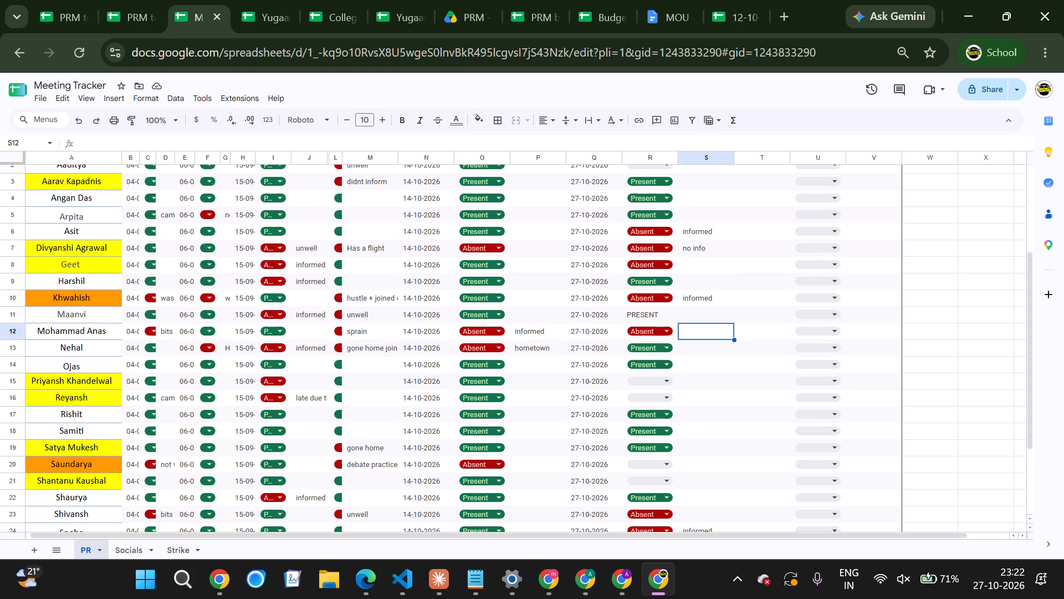
scroll(681, 334, "down", 1)
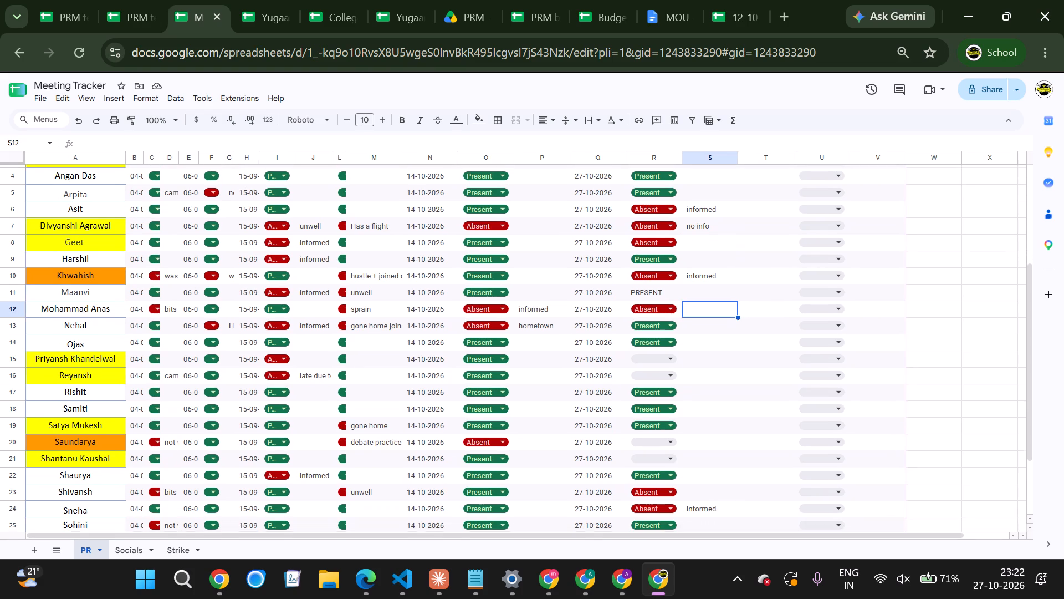
left_click(703, 486)
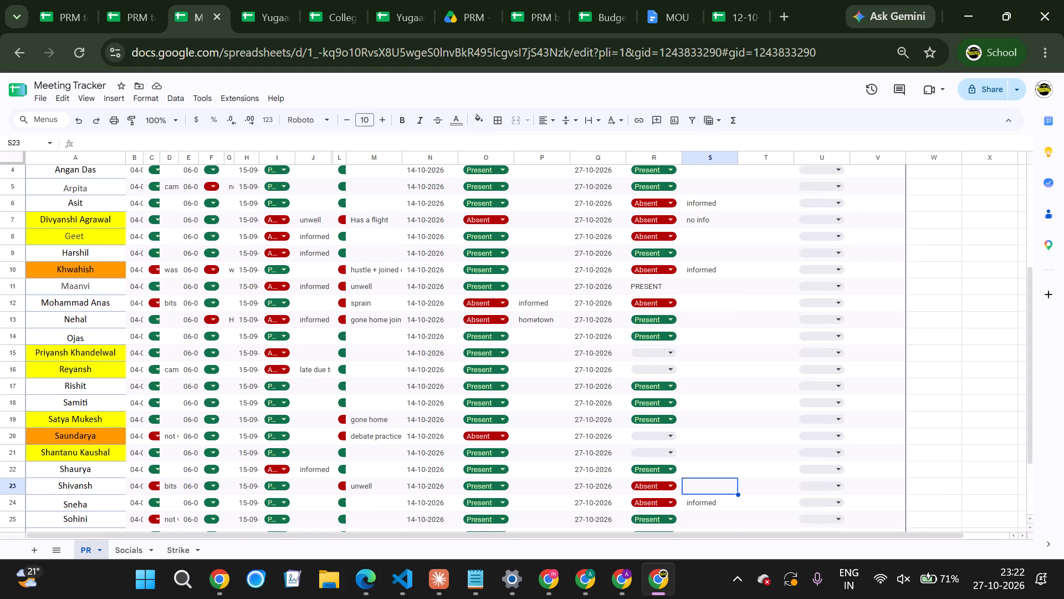
left_click(696, 448)
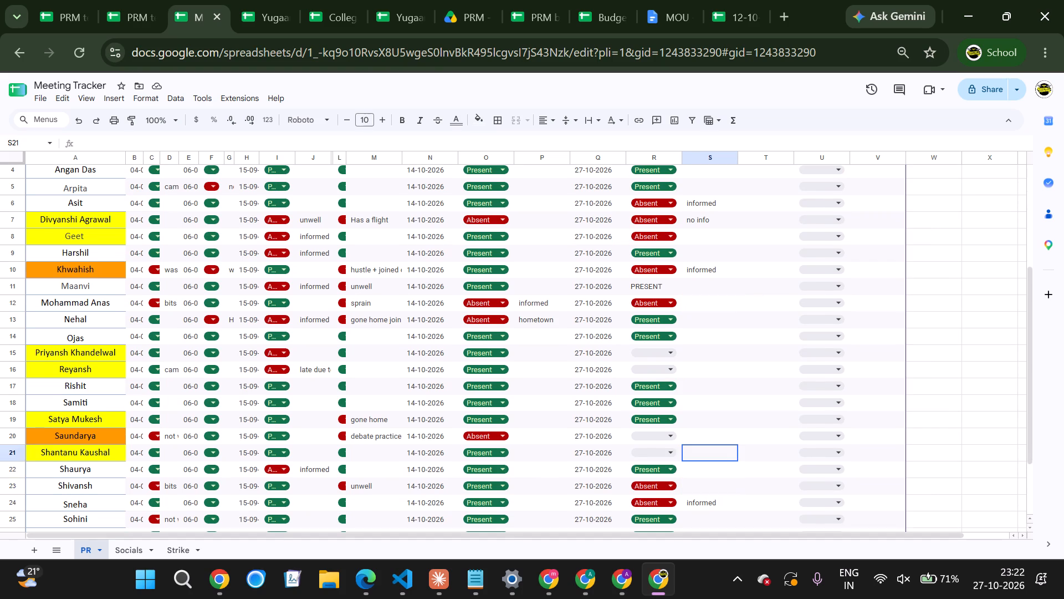
left_click(696, 440)
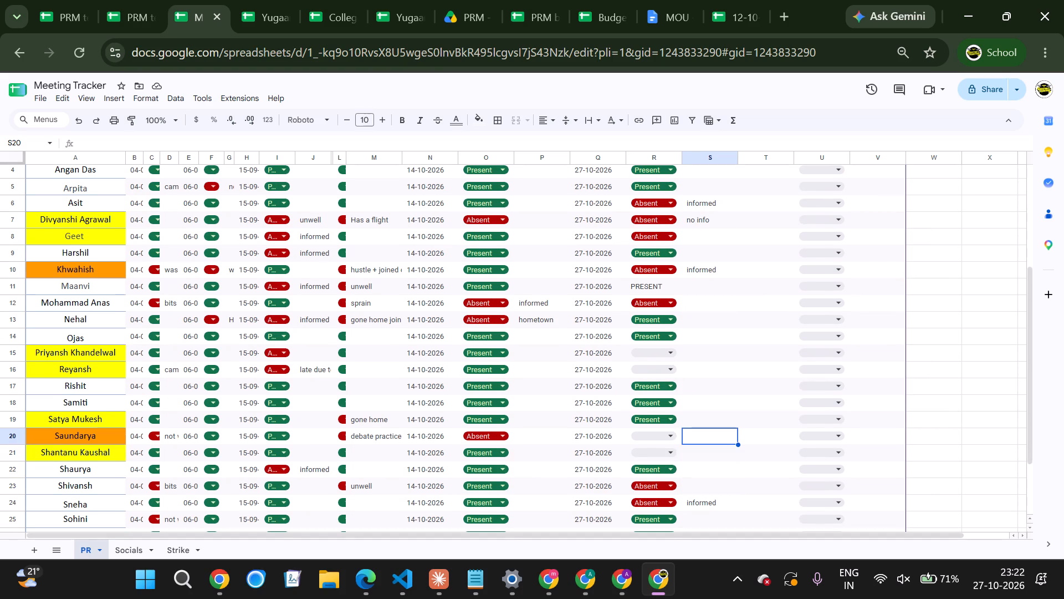
left_click(694, 373)
scroll(694, 373, "down", 2)
left_click(696, 484)
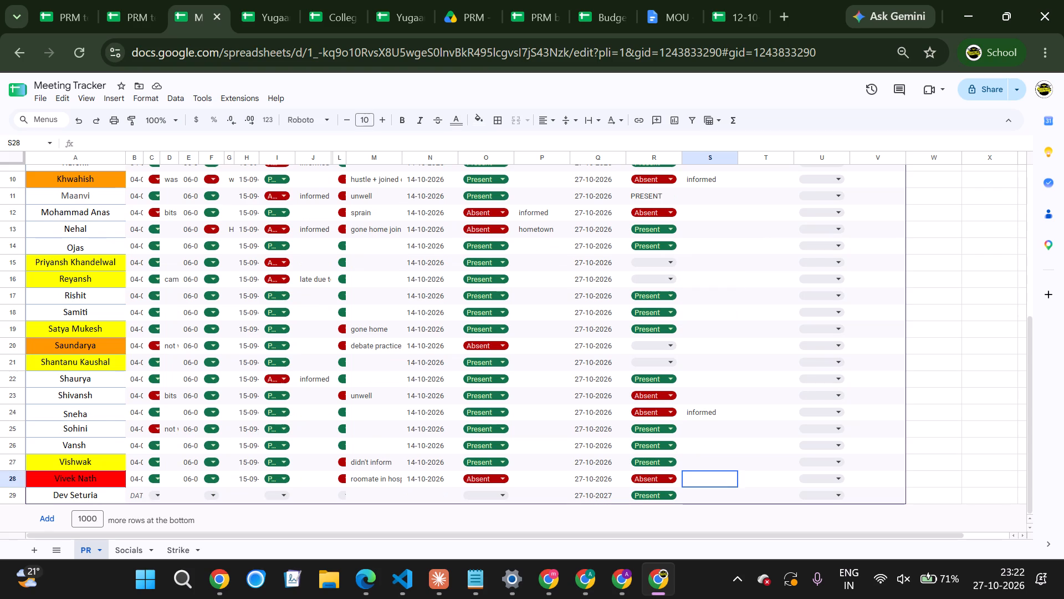
scroll(696, 484, "up", 1)
scroll(696, 484, "down", 2)
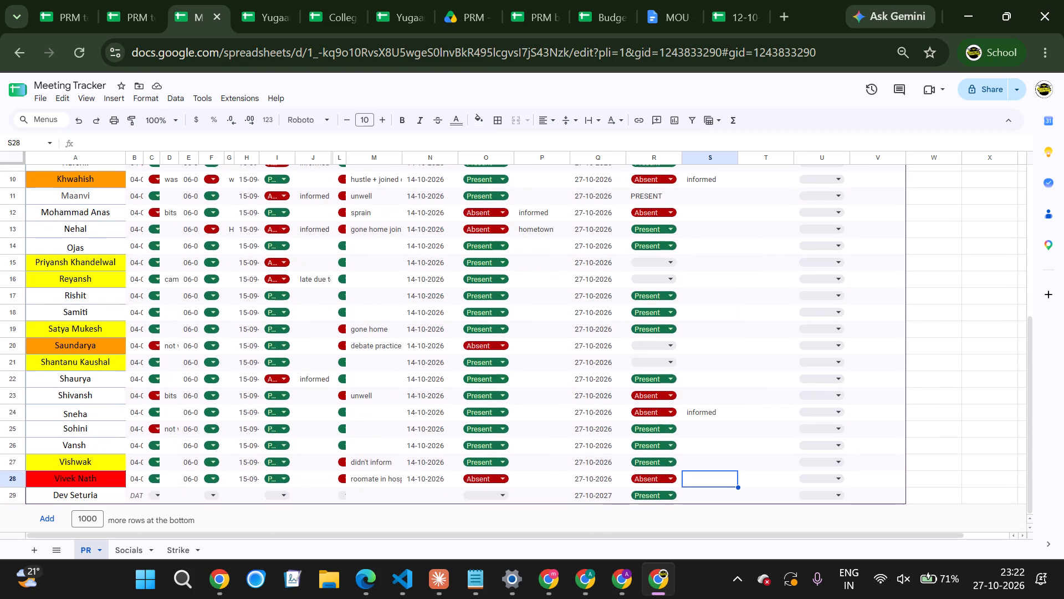